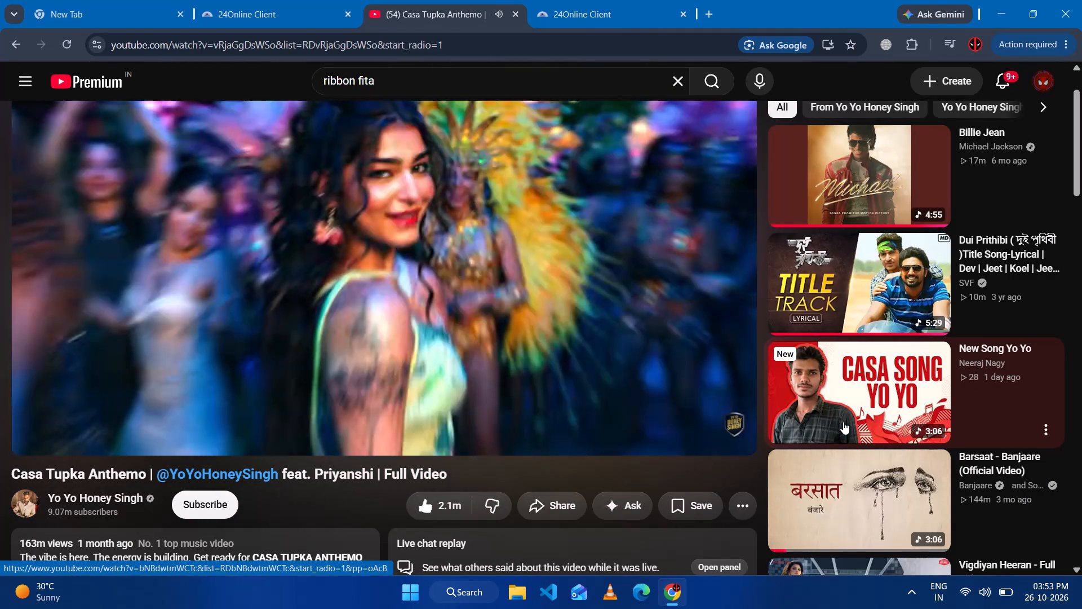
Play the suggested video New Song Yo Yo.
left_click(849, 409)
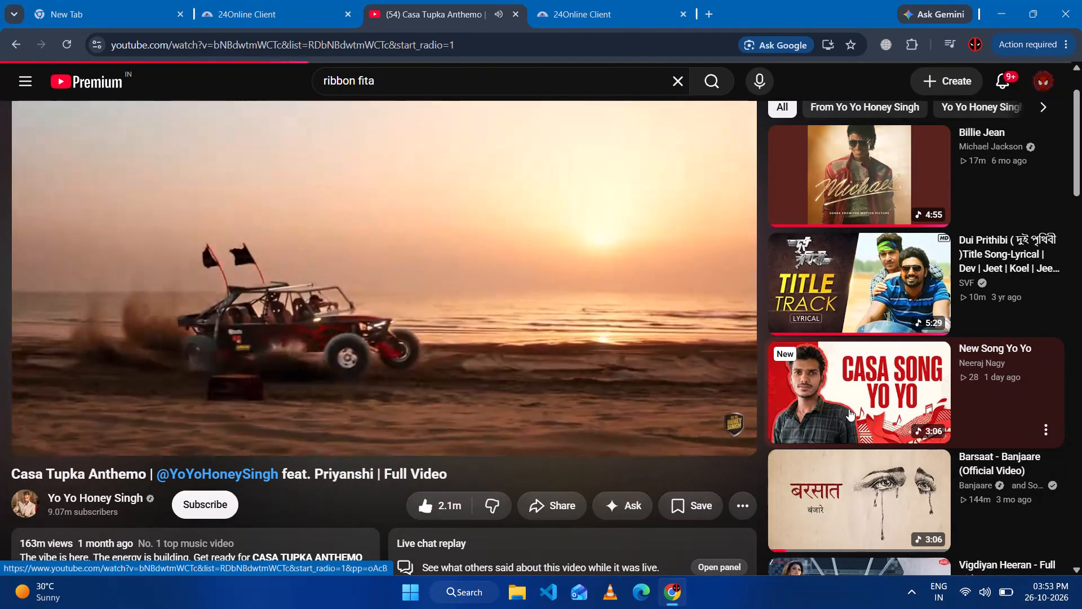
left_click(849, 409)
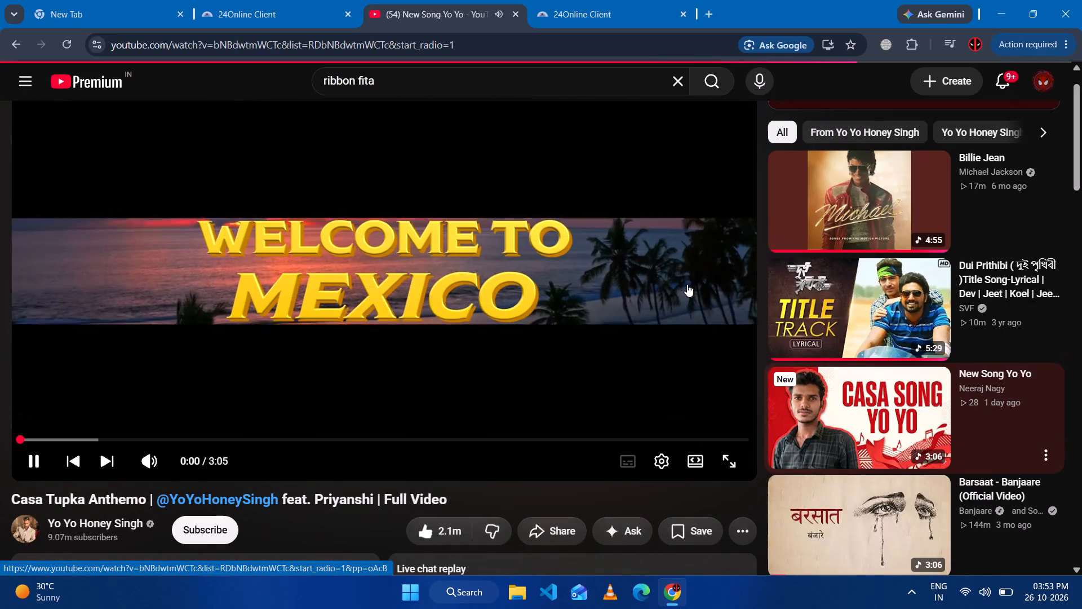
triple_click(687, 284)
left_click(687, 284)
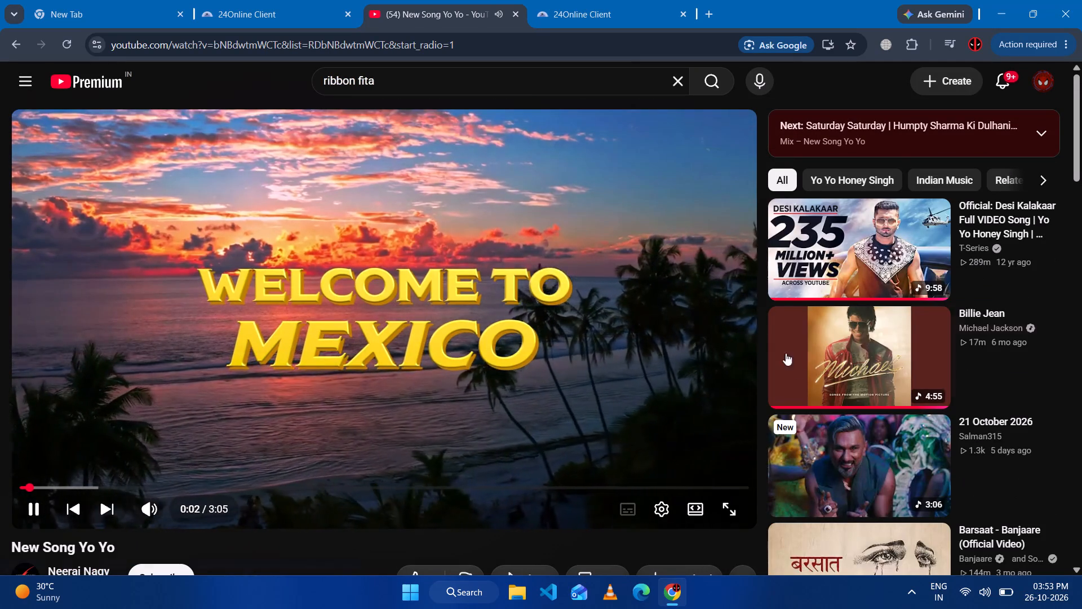
Play the suggested video Barsaat - Banjaare (Official Video) and skip ahead slightly.
scroll(871, 378, "down", 3)
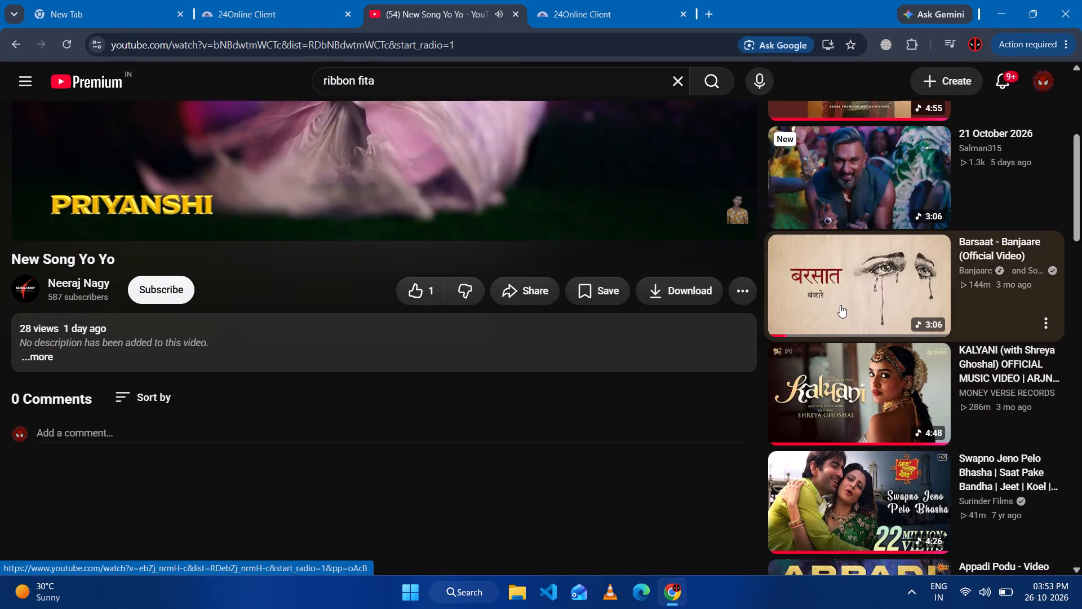
left_click(840, 305)
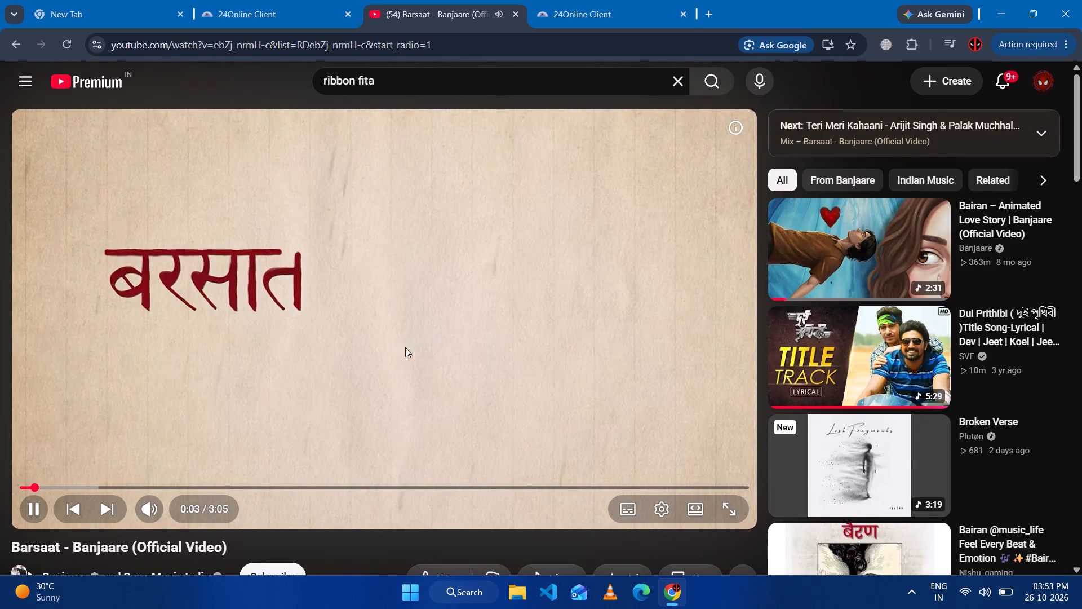
left_click(528, 326)
left_click(528, 326)
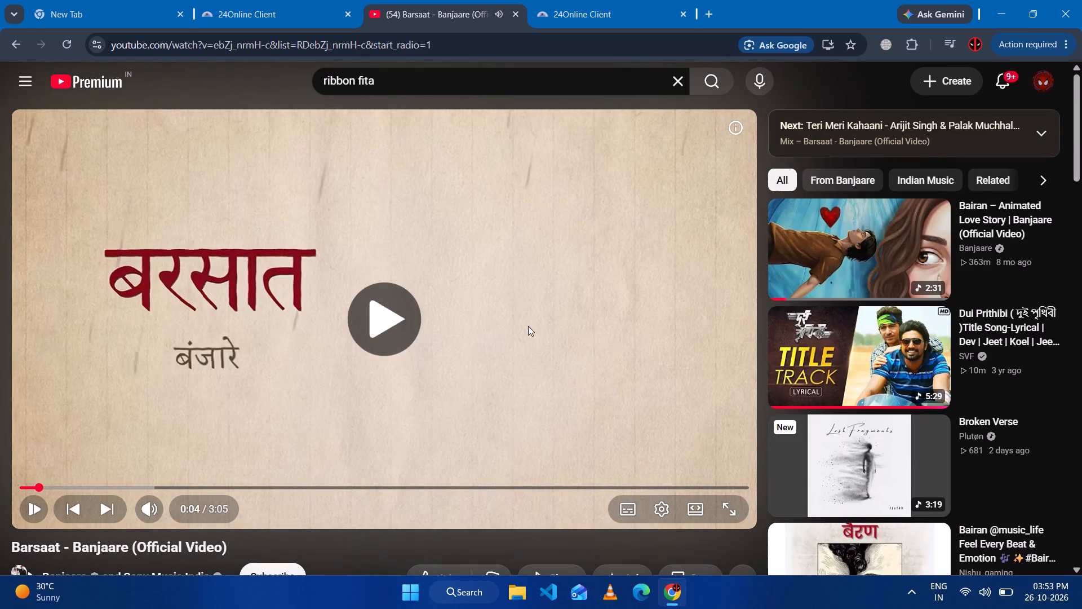
key("Right")
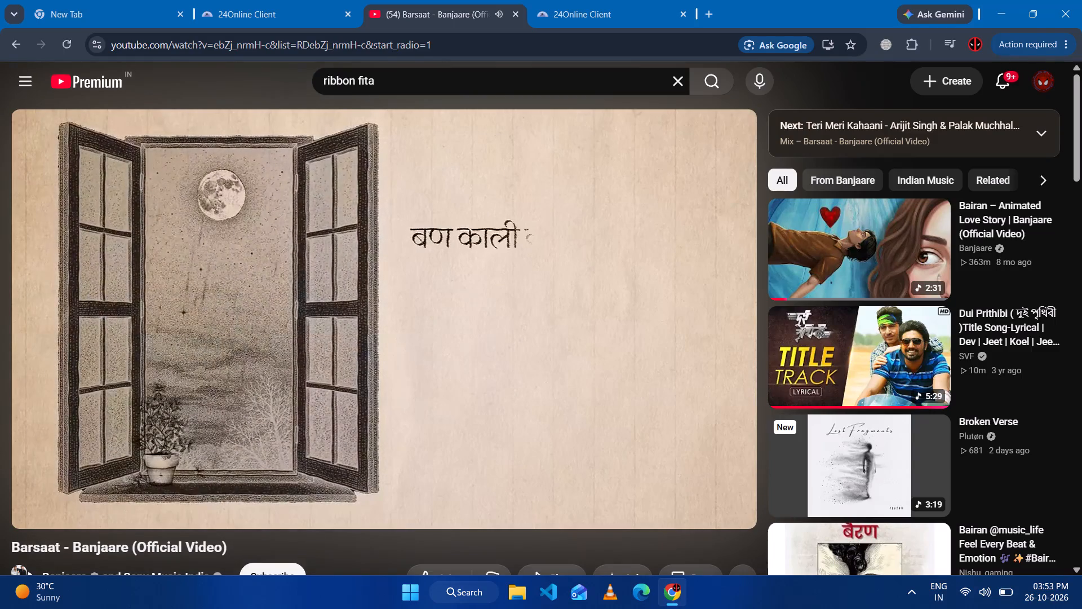
Open Google Maps in a new browser tab.
left_click(709, 7)
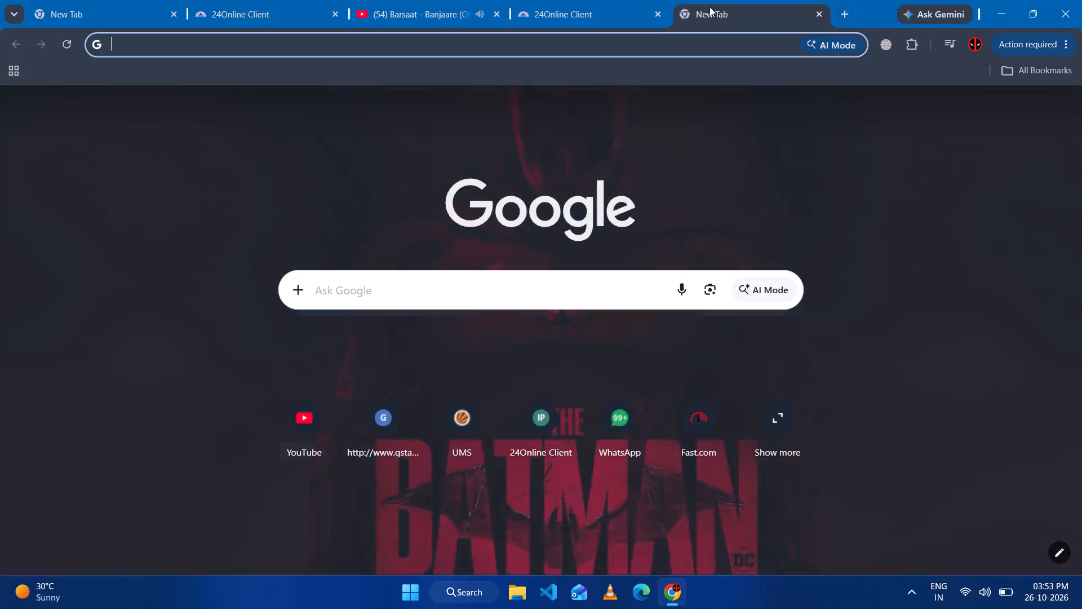
key("g")
key("BackSpace")
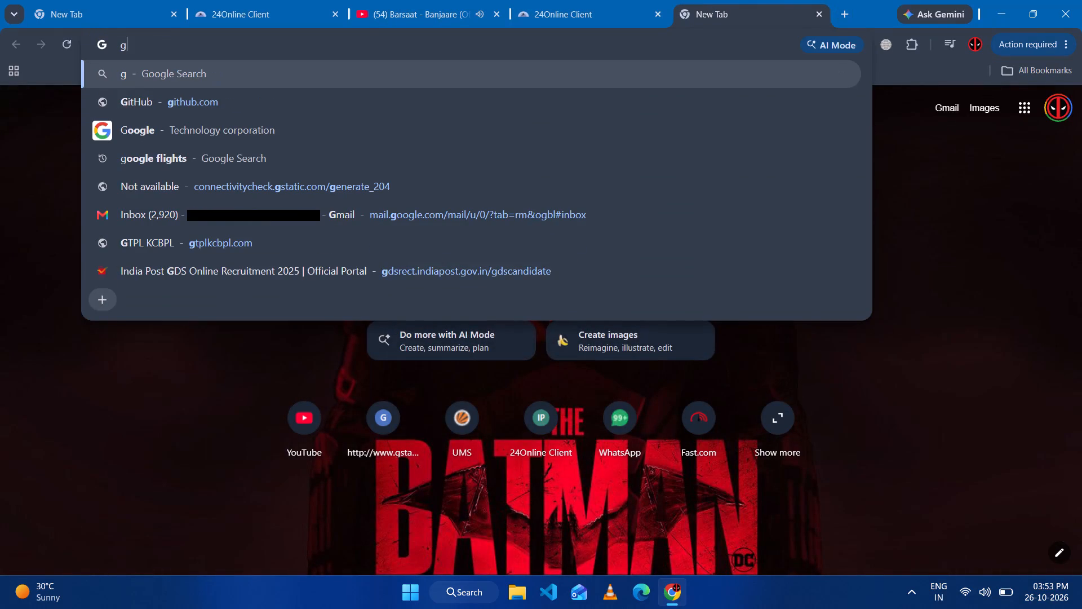
key("g")
key("BackSpace")
key("BackSpace")
type("maps")
key("Return")
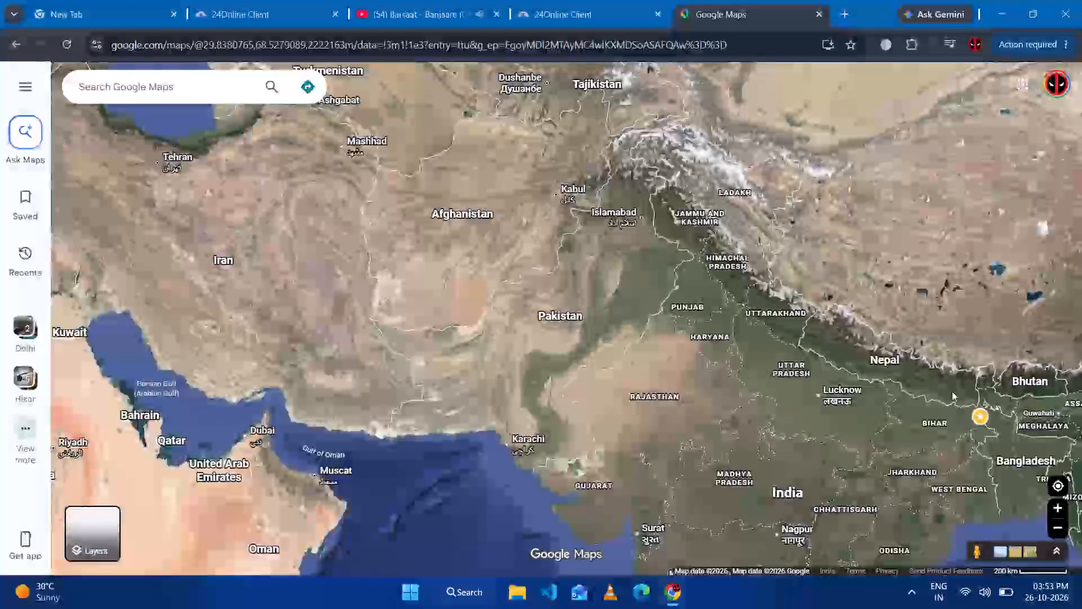
Select the starred place at Kasba Mahasho, West Bengal, and start adding your business from its details.
left_click(975, 413)
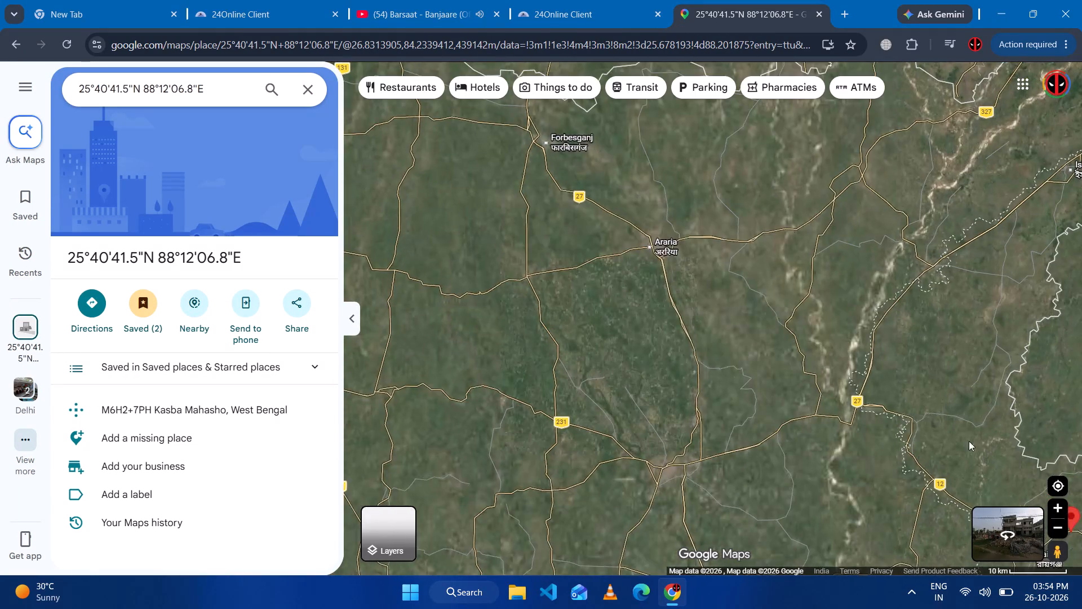
left_click_drag(951, 426, 635, 262)
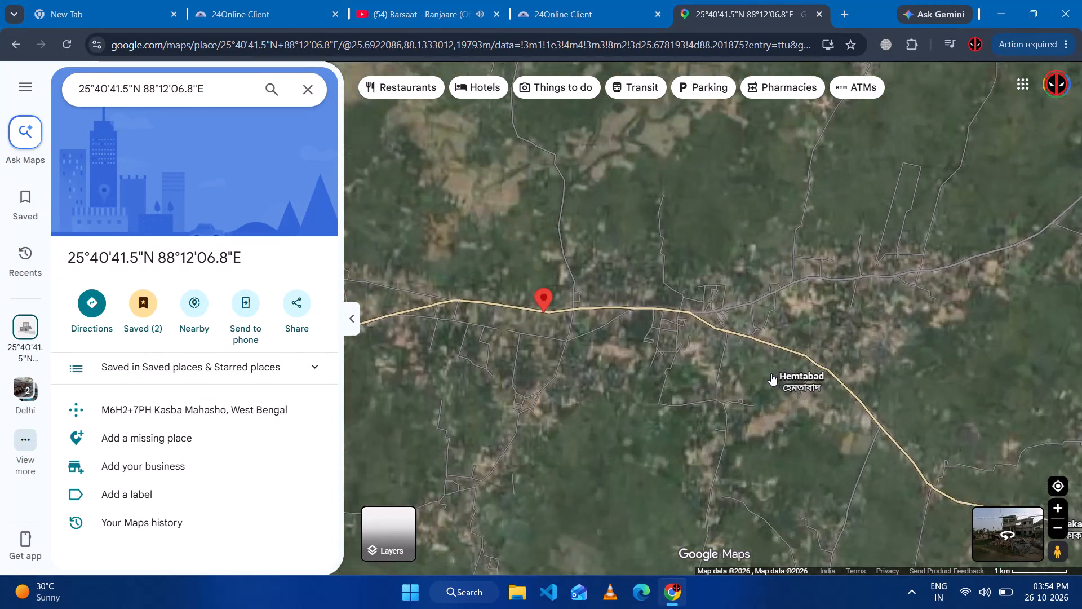
left_click_drag(505, 306, 567, 337)
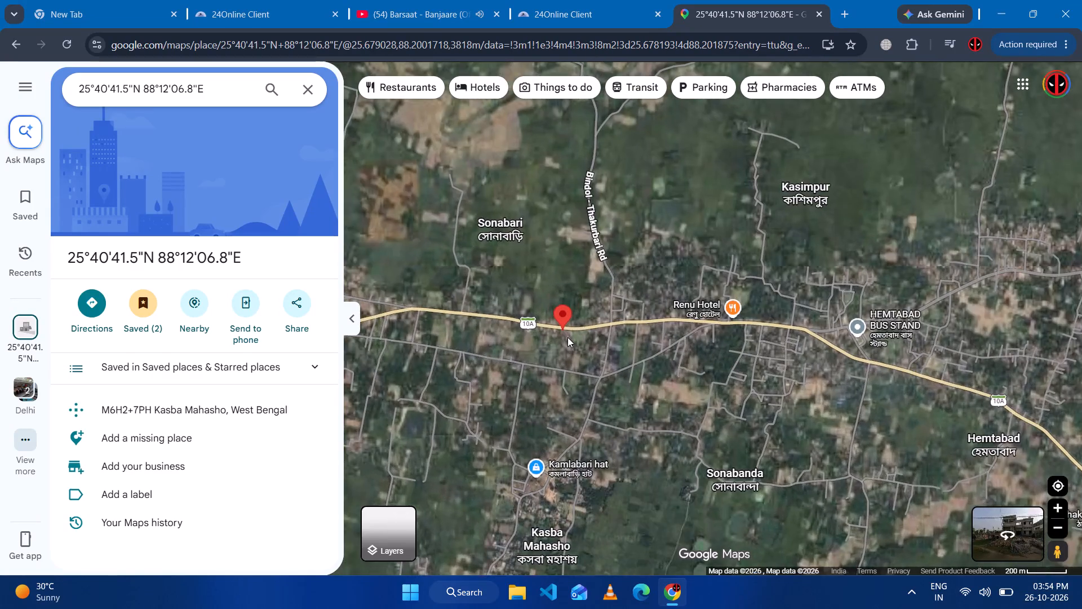
left_click_drag(580, 340, 642, 346)
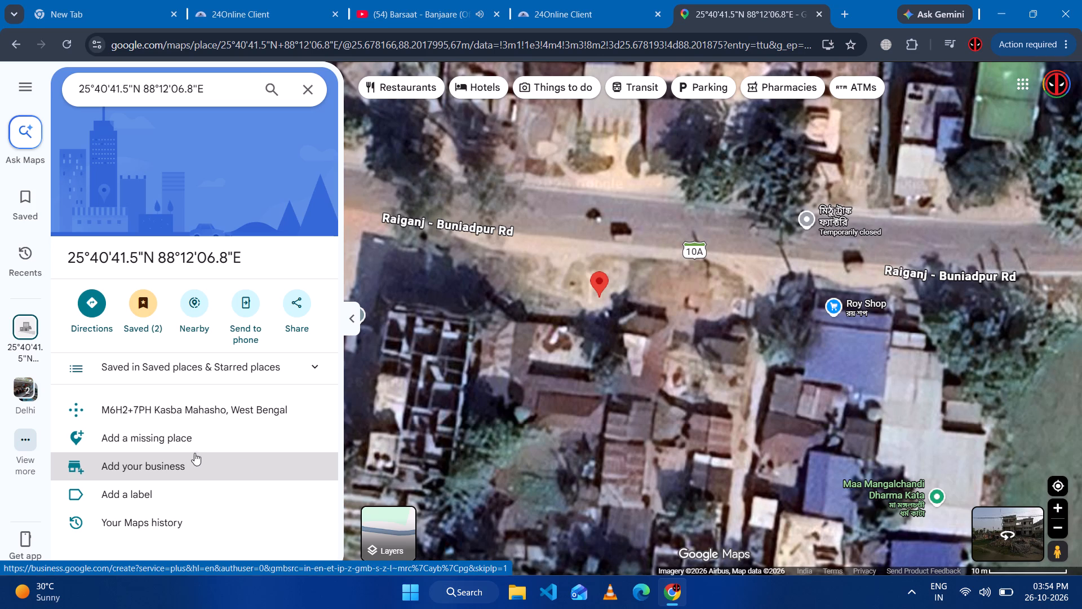
left_click(181, 459)
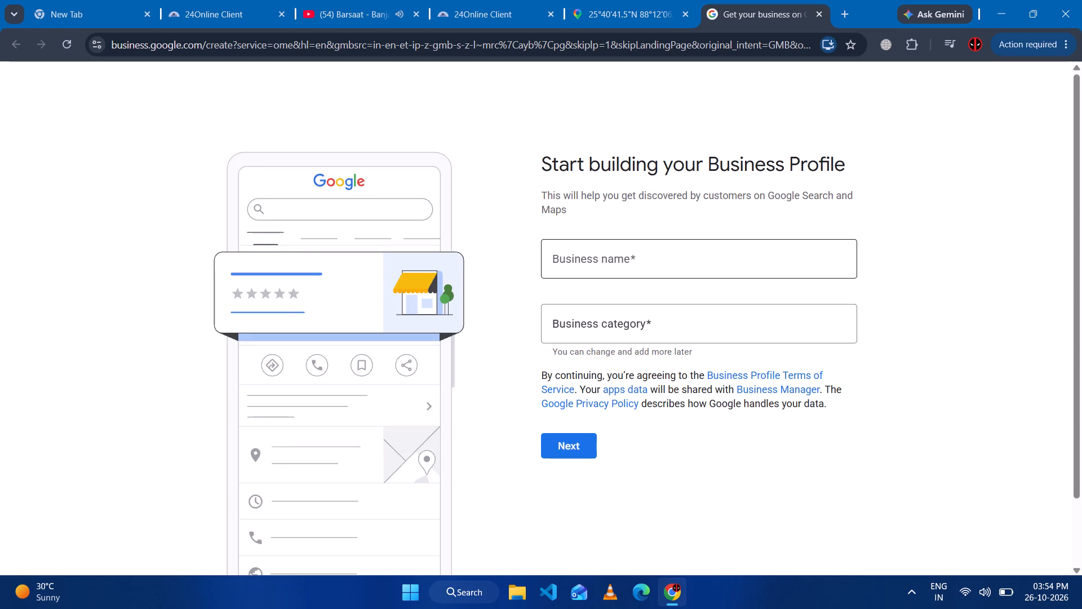
Enter Payal Hardware as the business name and choose to create a business with this name.
left_click(584, 244)
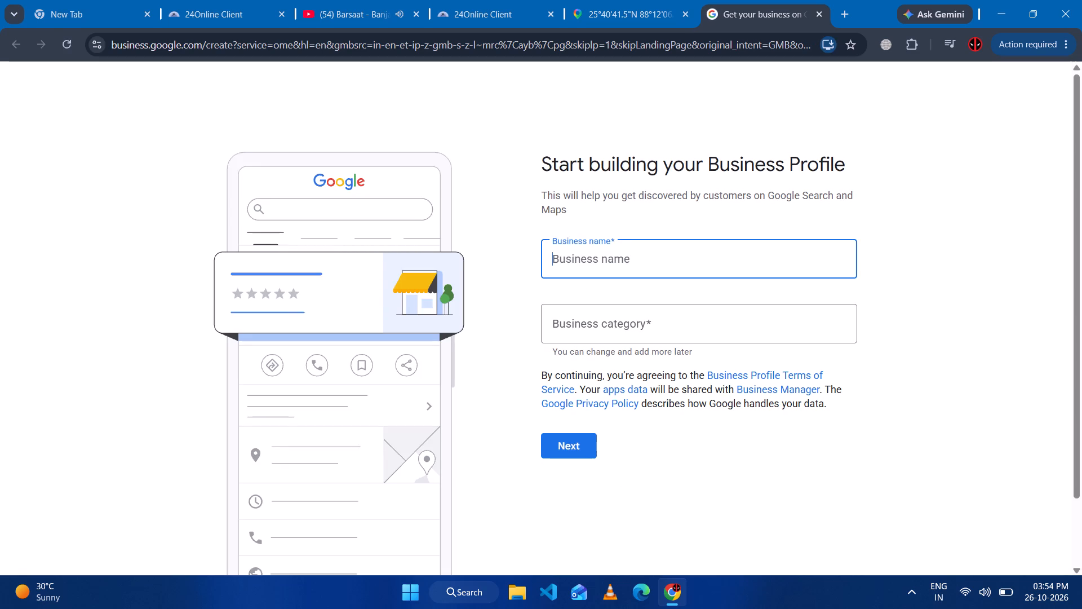
key("shift+p")
key("a")
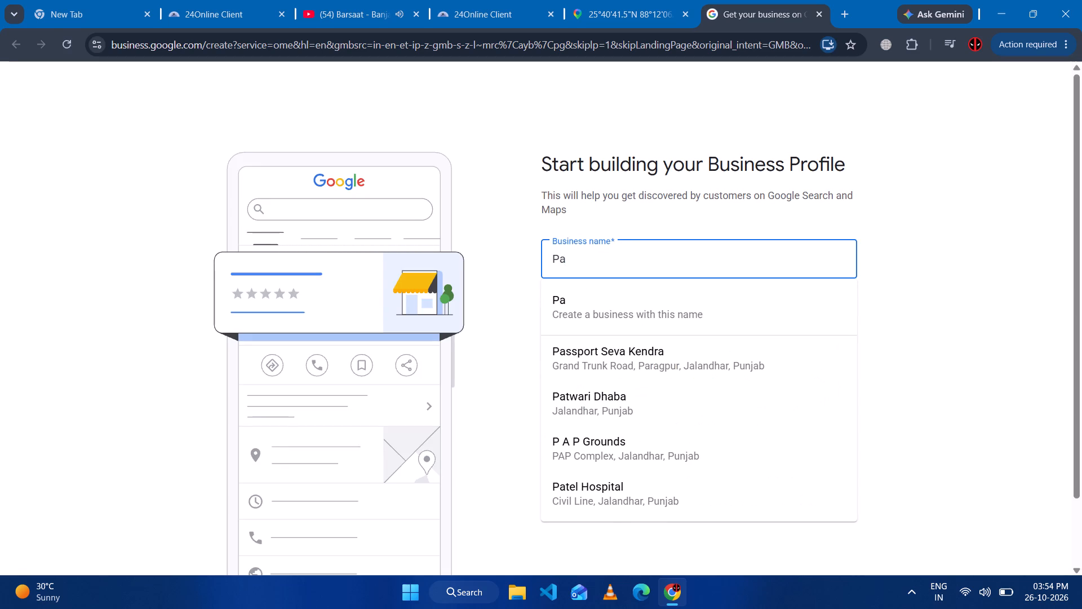
key("BackSpace")
key("shift+a")
key("BackSpace")
type("ayal Hardware")
key("space")
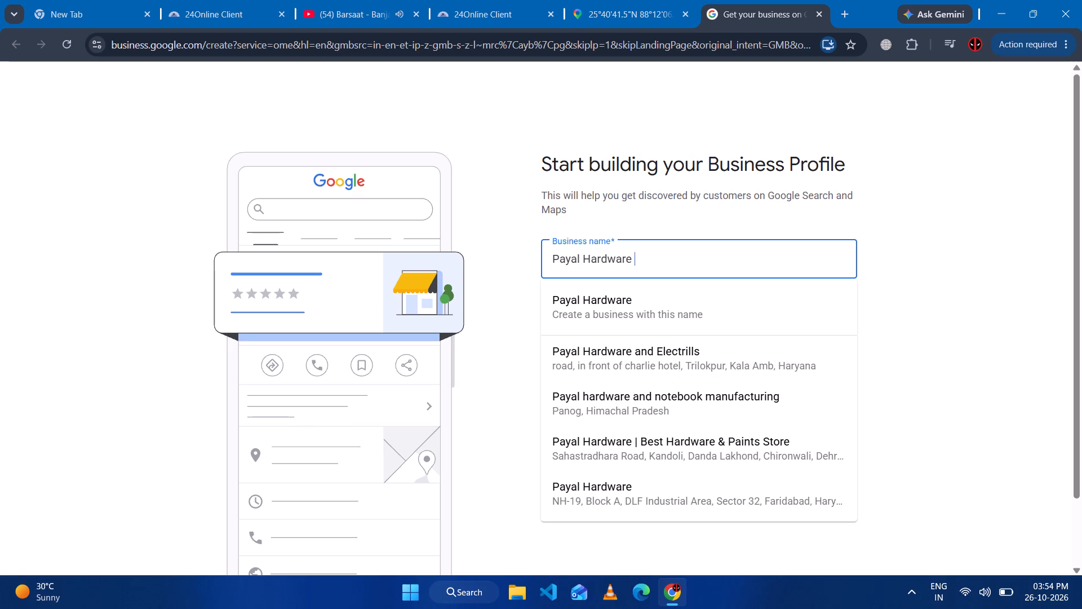
left_click(667, 297)
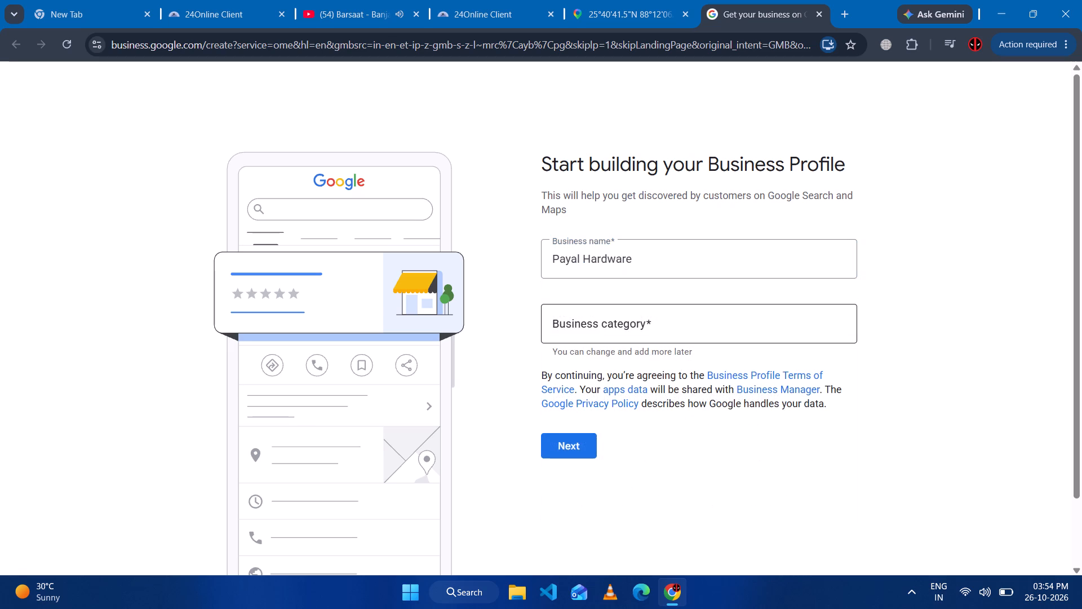
Set the business category to Hardware Shop.
left_click(648, 319)
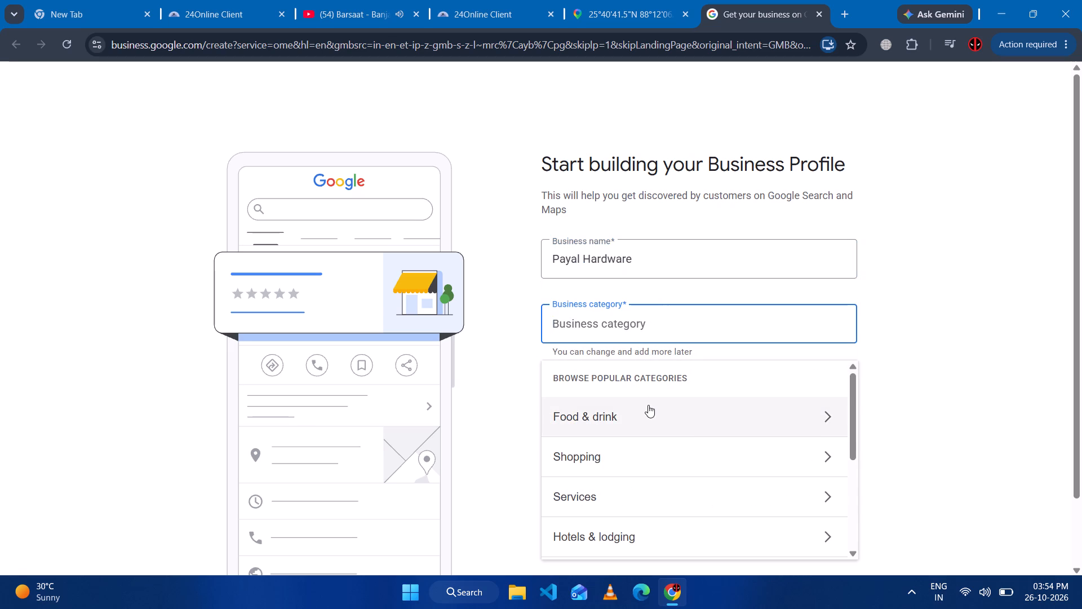
scroll(648, 405, "down", 4)
scroll(648, 405, "up", 5)
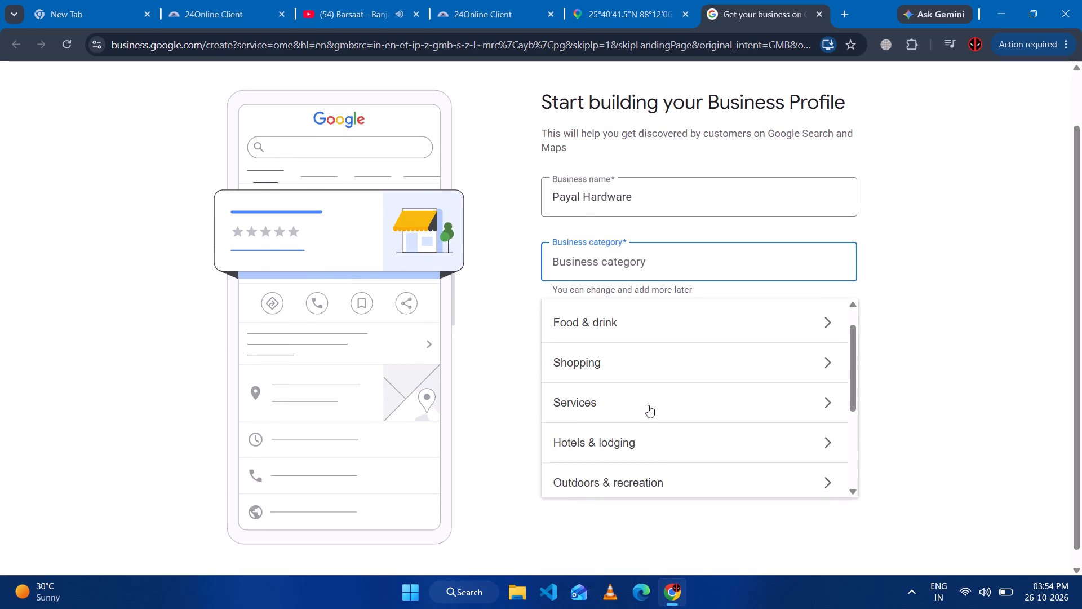
scroll(648, 405, "up", 1)
type("hard")
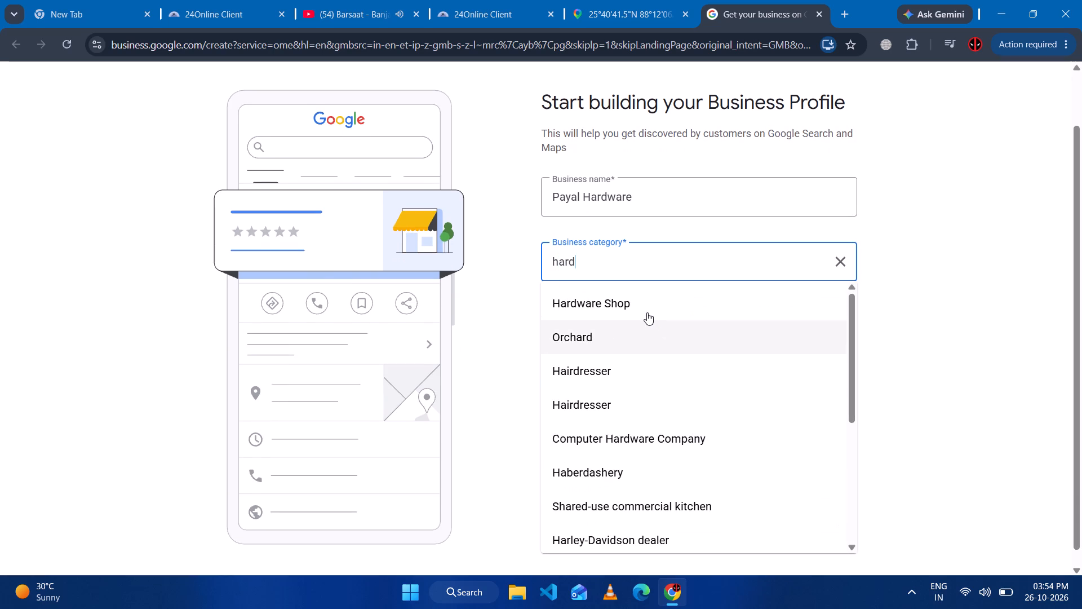
left_click(646, 312)
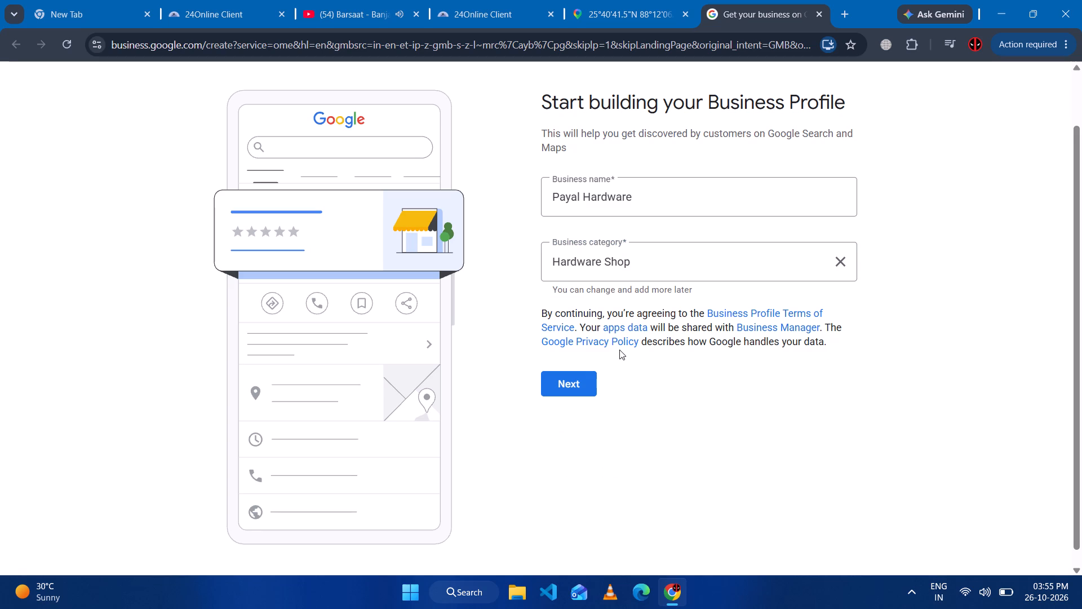
Extend the business name to Payal Hardware Tiles & Marble and choose to create a business with that name.
left_click(644, 188)
key("space")
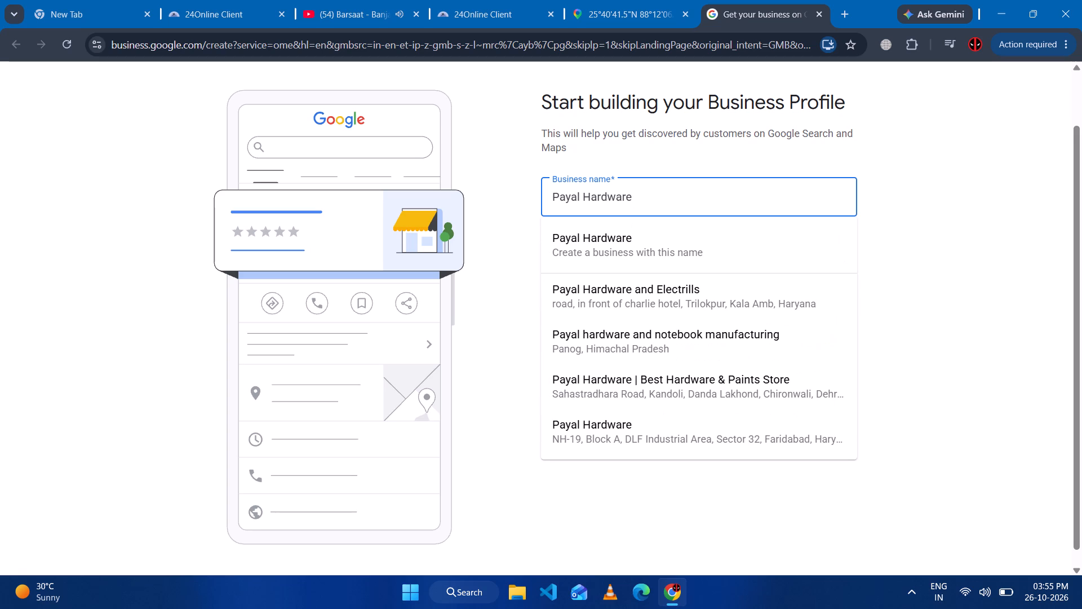
type("ti")
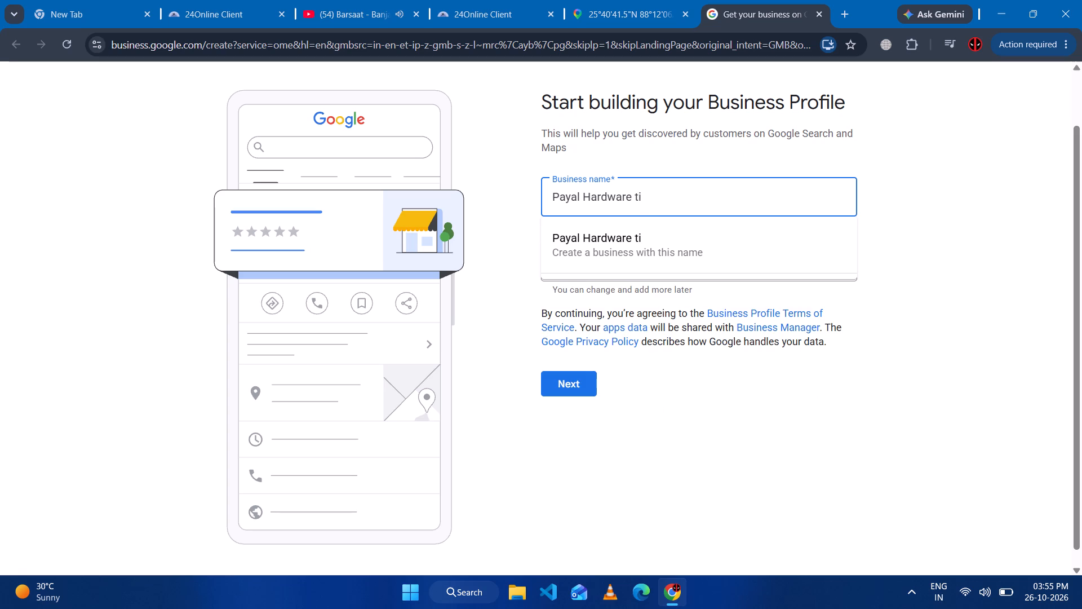
type("les")
key("BackSpace")
key("BackSpace")
key("BackSpace")
key("BackSpace")
key("BackSpace")
key("shift+t")
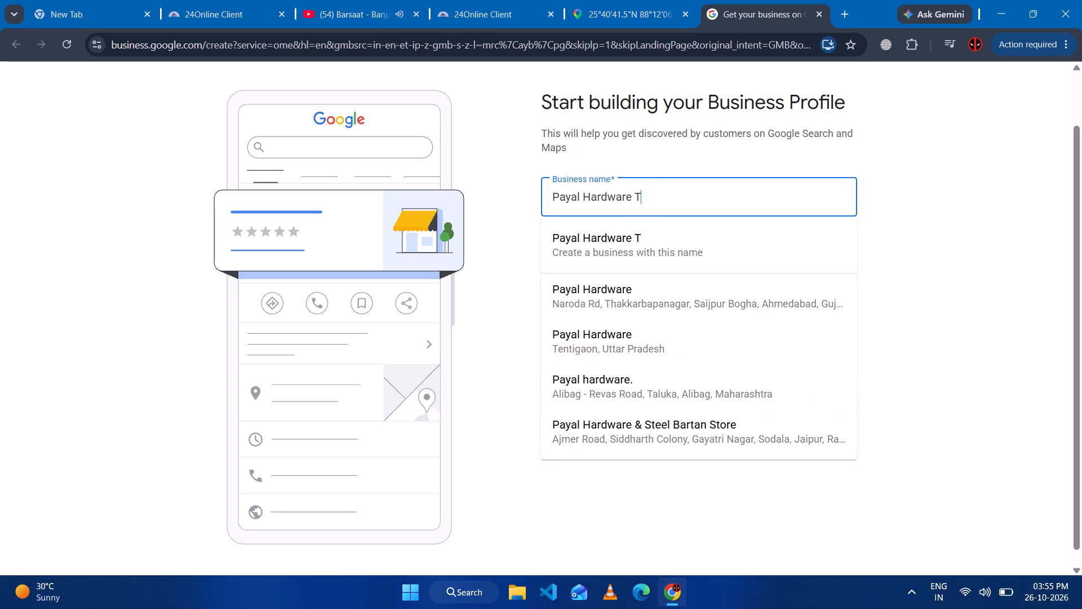
type("iles")
key("space")
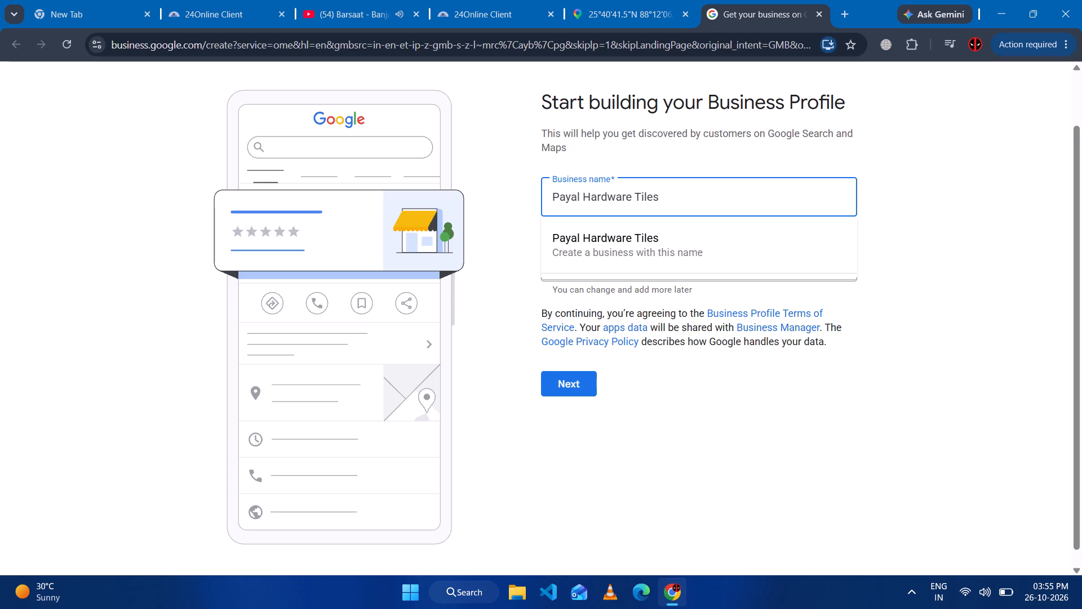
key("BackSpace")
key("space")
key("shift+ampersand")
key("space")
type("marble")
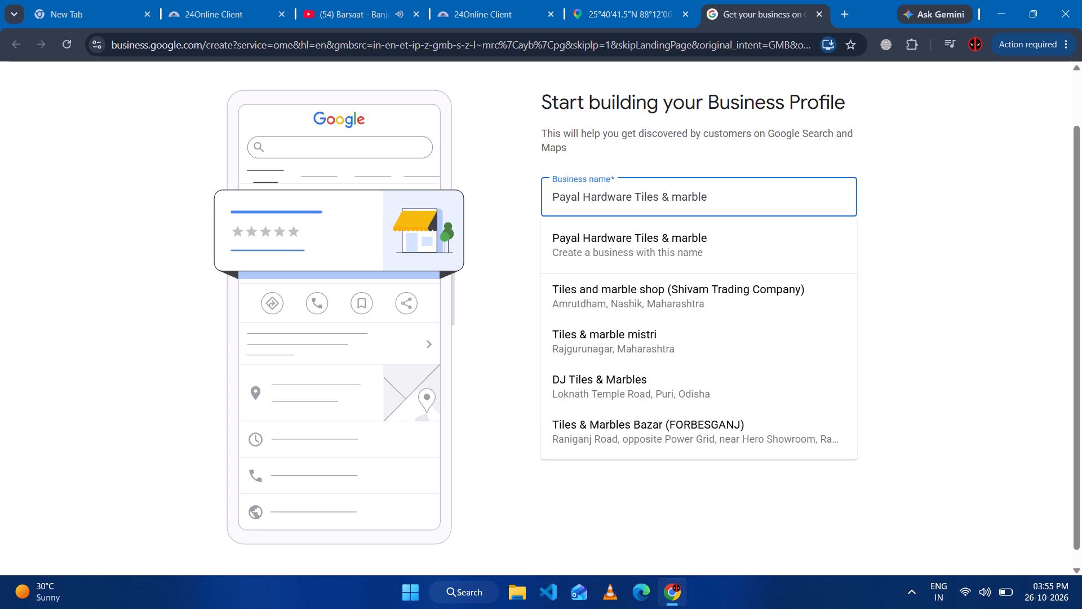
left_click(682, 196)
key("BackSpace")
key("shift+m")
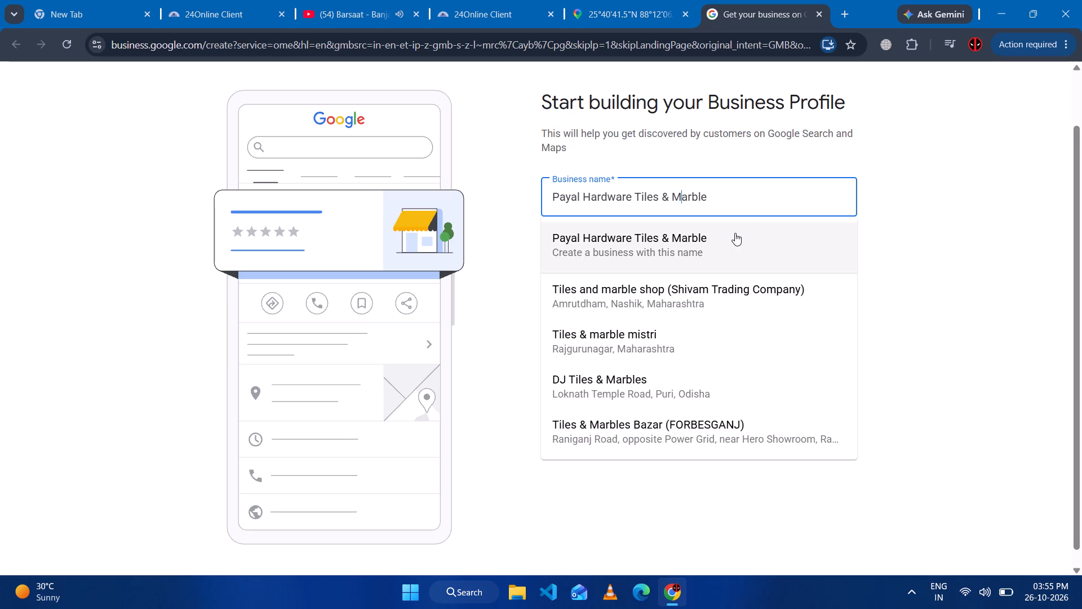
left_click(735, 233)
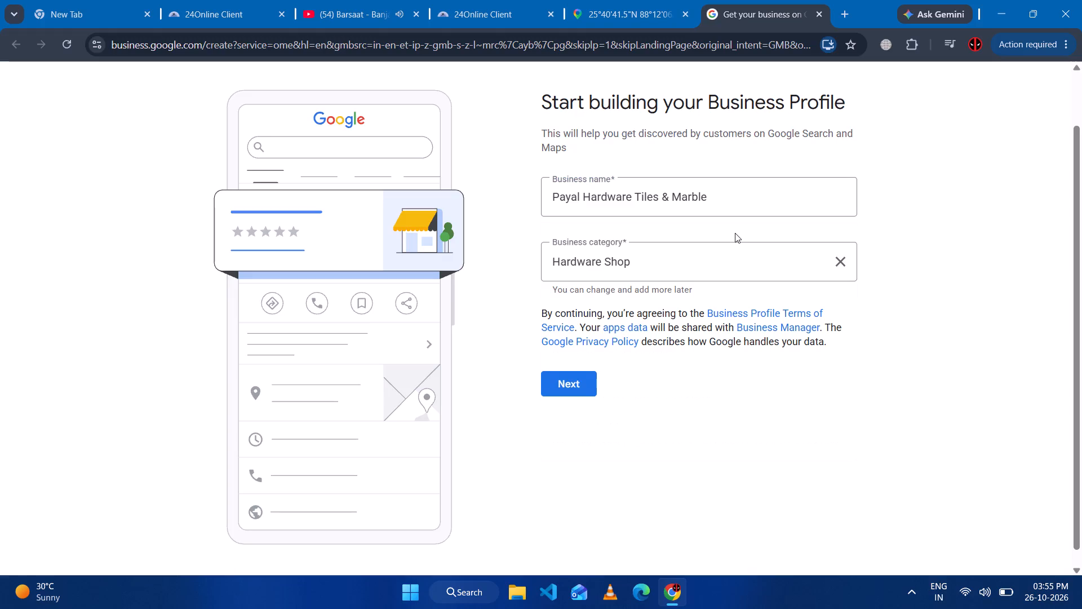
Search the web for marble in a separate tab.
left_click(849, 14)
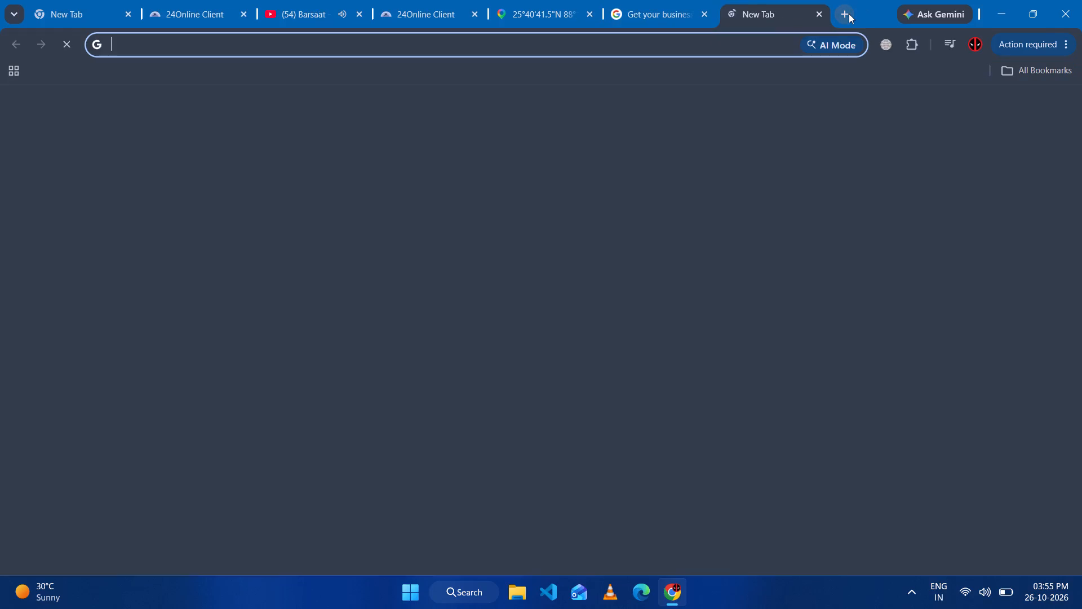
type("marble")
key("Return")
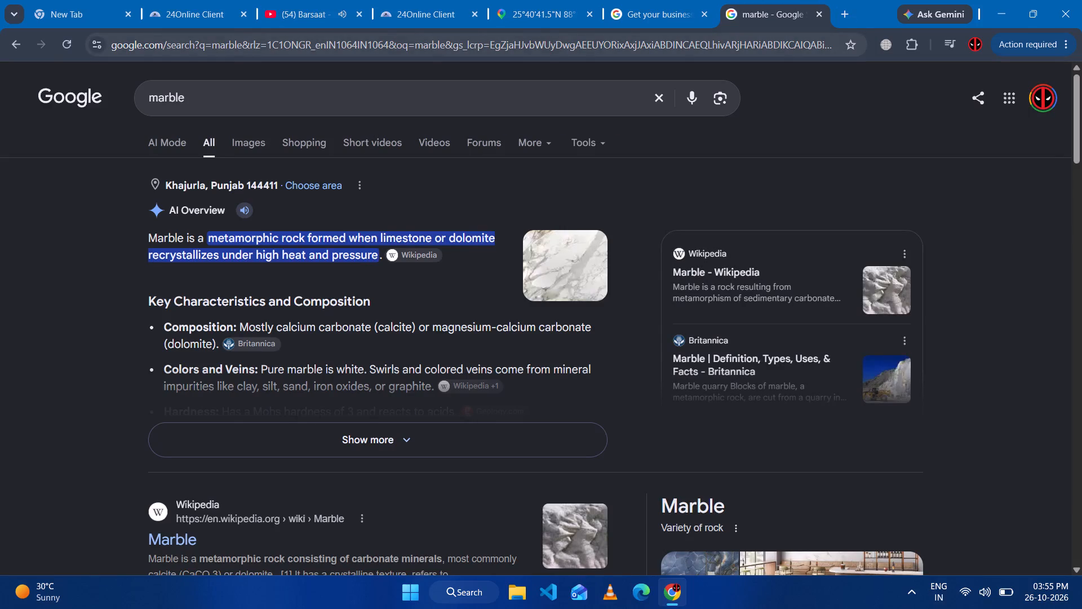
Return to the Business Profile form and continue with the entered business name and category.
left_click(633, 3)
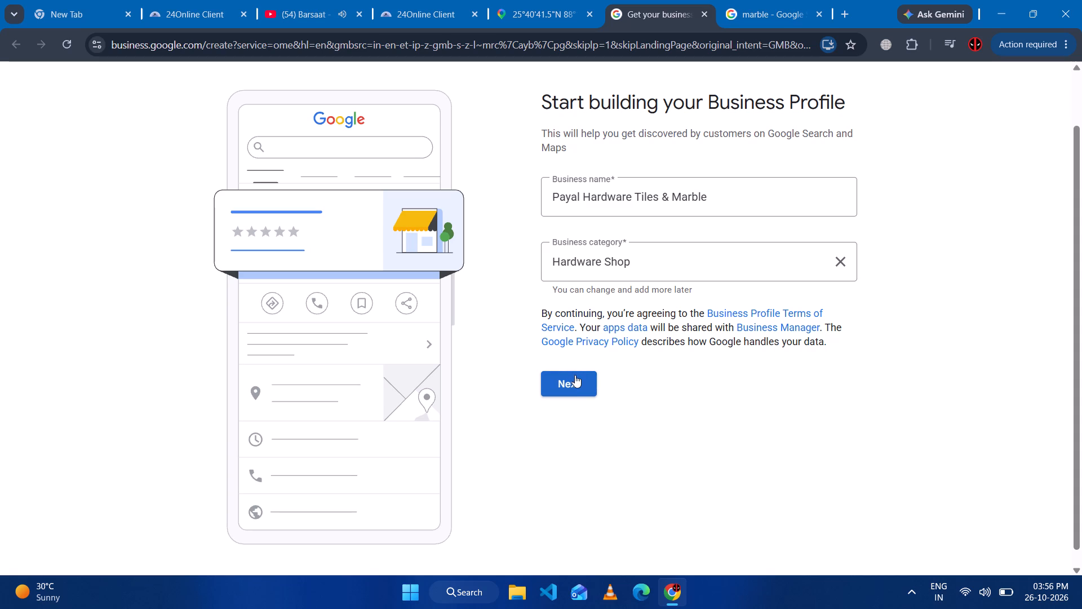
left_click(575, 375)
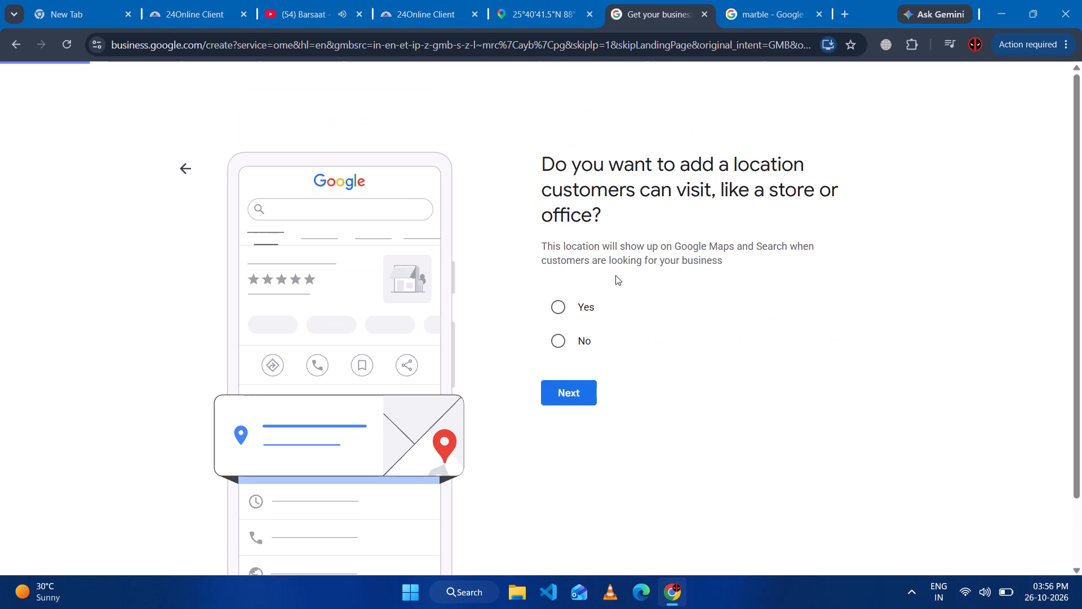
Switch to YouTube and browse the recommended videos beside the song that is playing.
left_click(313, 0)
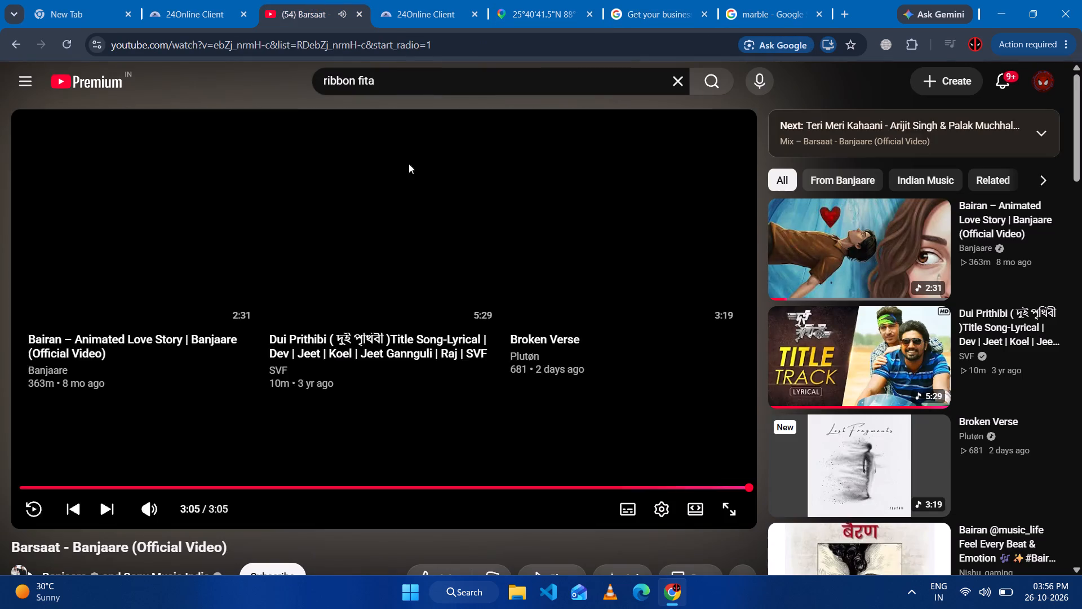
scroll(651, 379, "down", 1)
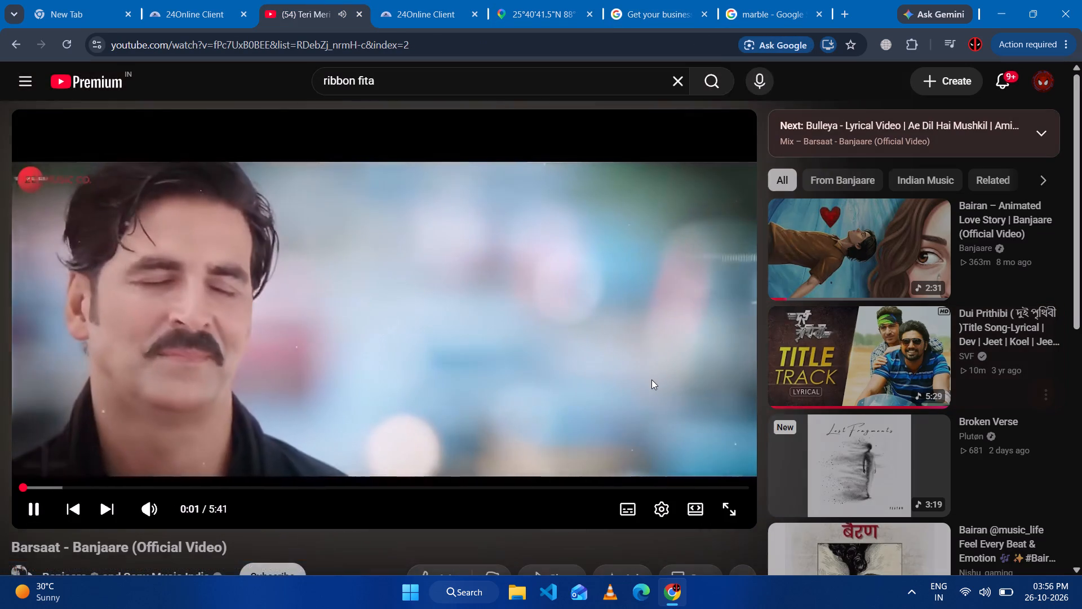
scroll(834, 417, "down", 3)
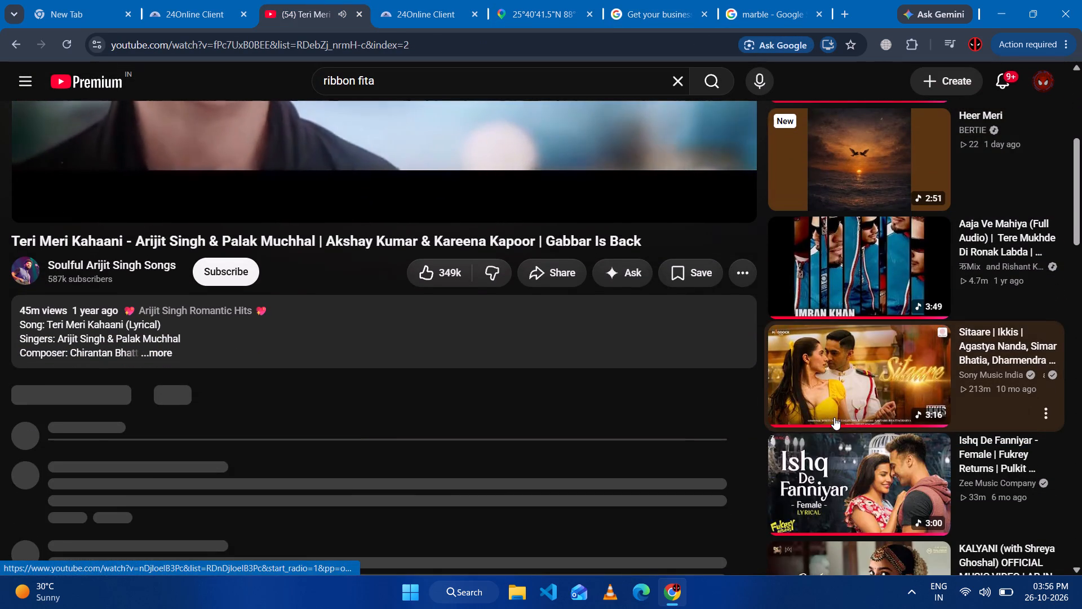
scroll(834, 417, "down", 2)
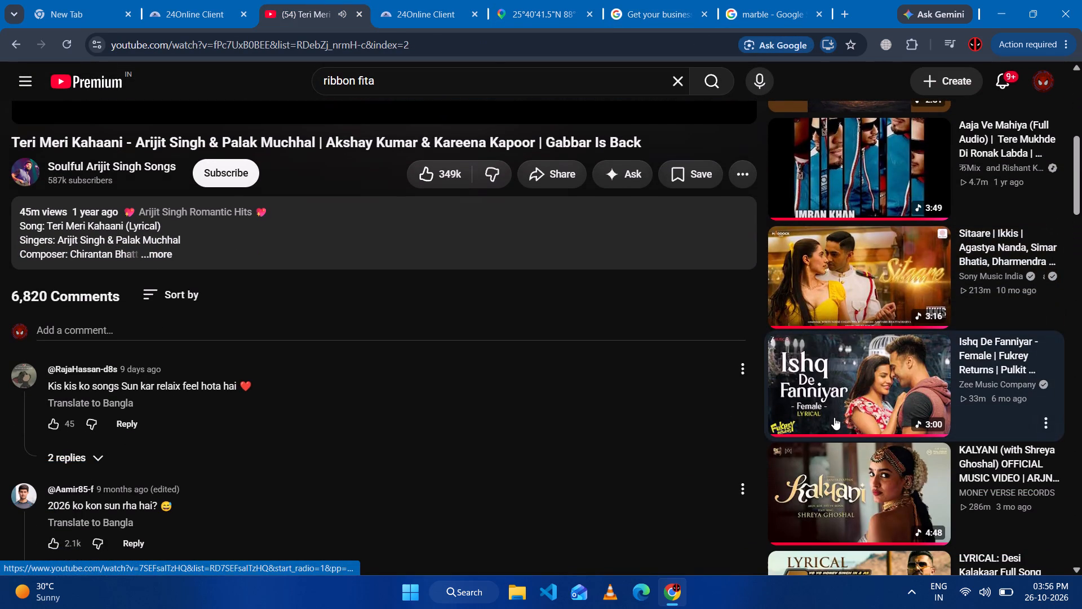
scroll(834, 417, "down", 3)
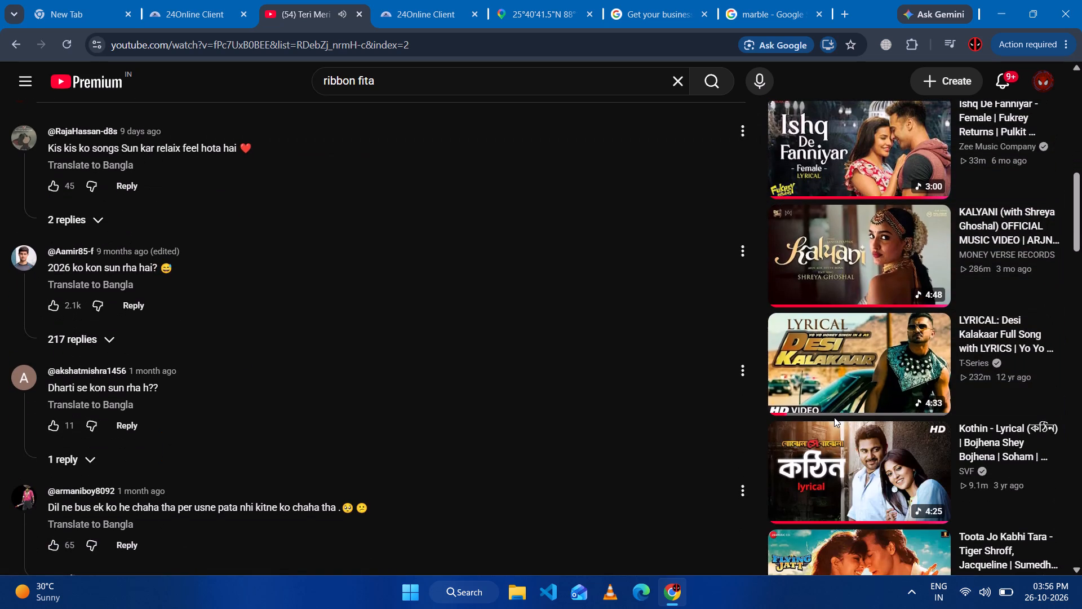
scroll(805, 333, "down", 4)
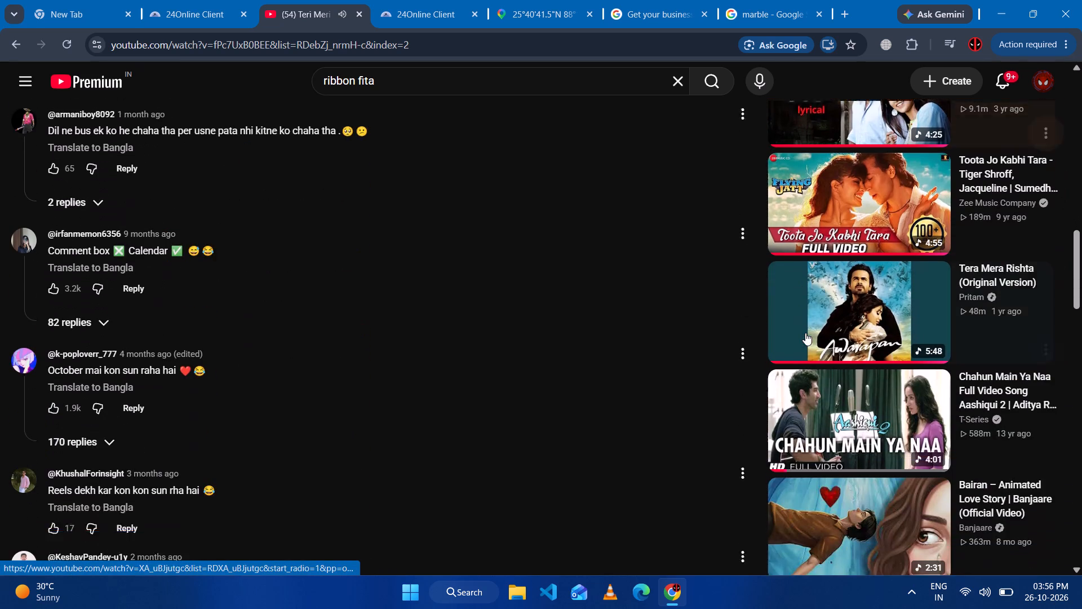
scroll(805, 333, "down", 4)
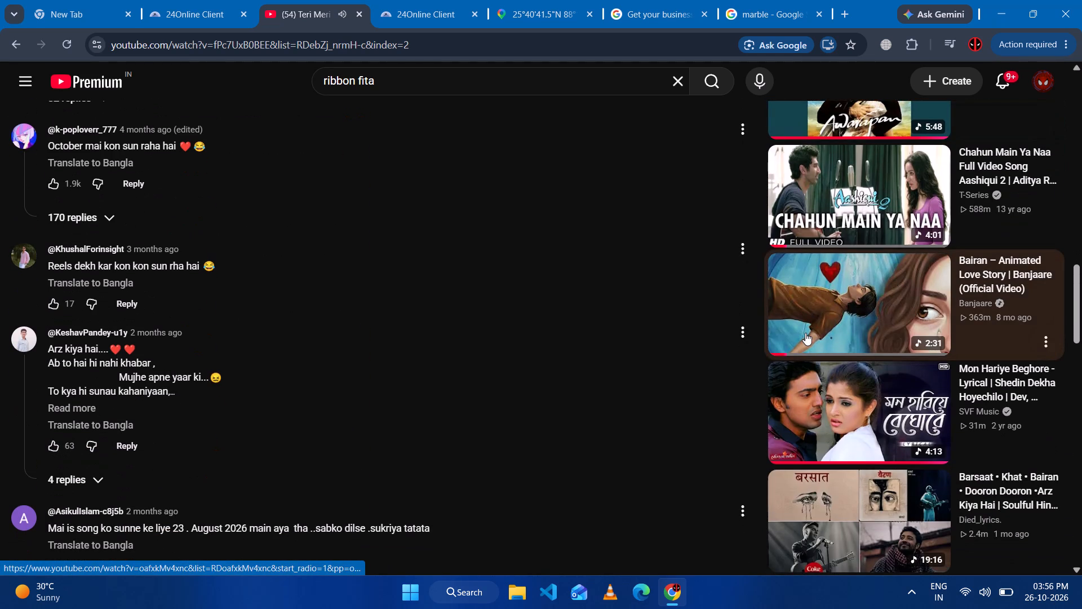
scroll(805, 333, "down", 1)
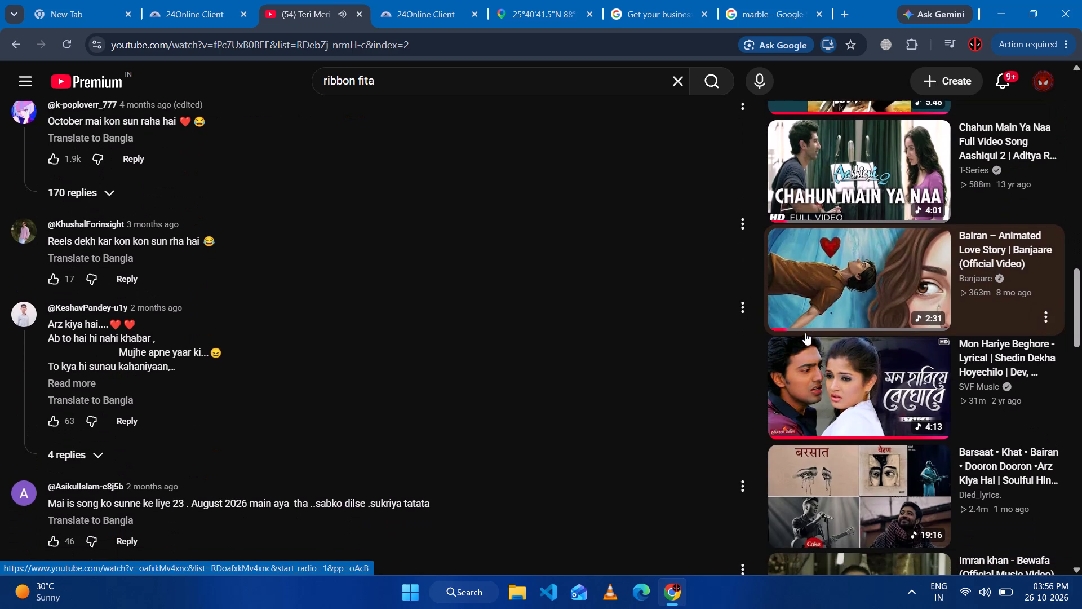
scroll(805, 333, "down", 1)
scroll(866, 321, "down", 5)
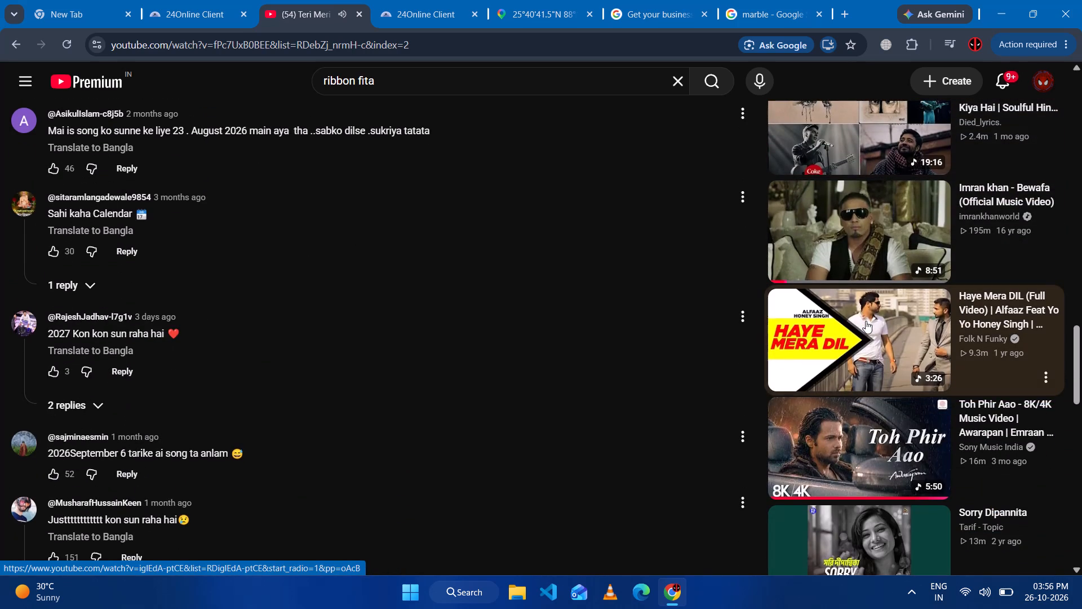
scroll(866, 321, "down", 4)
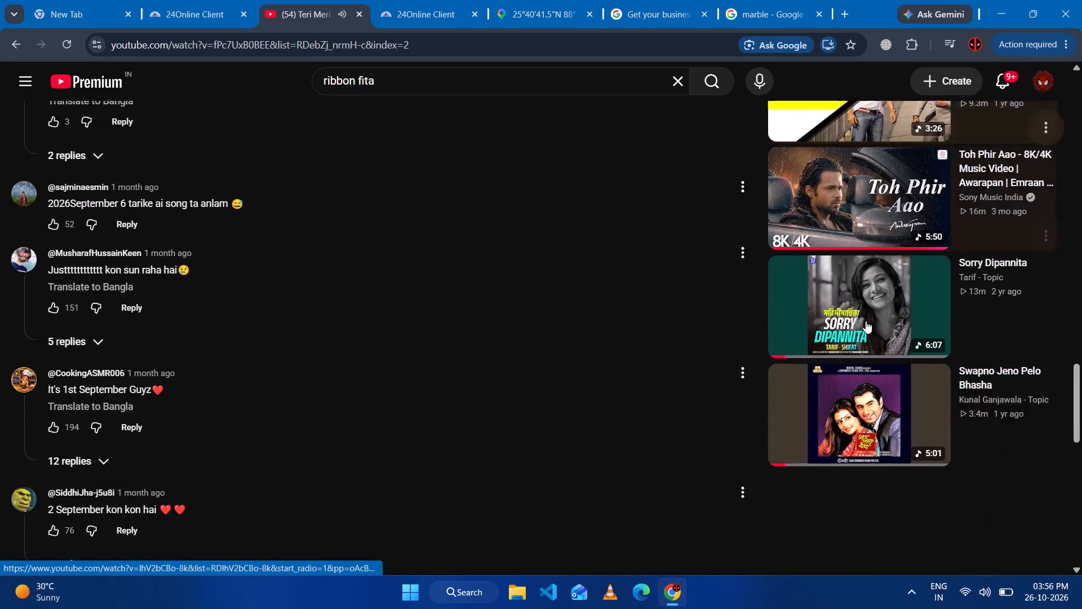
scroll(866, 321, "down", 3)
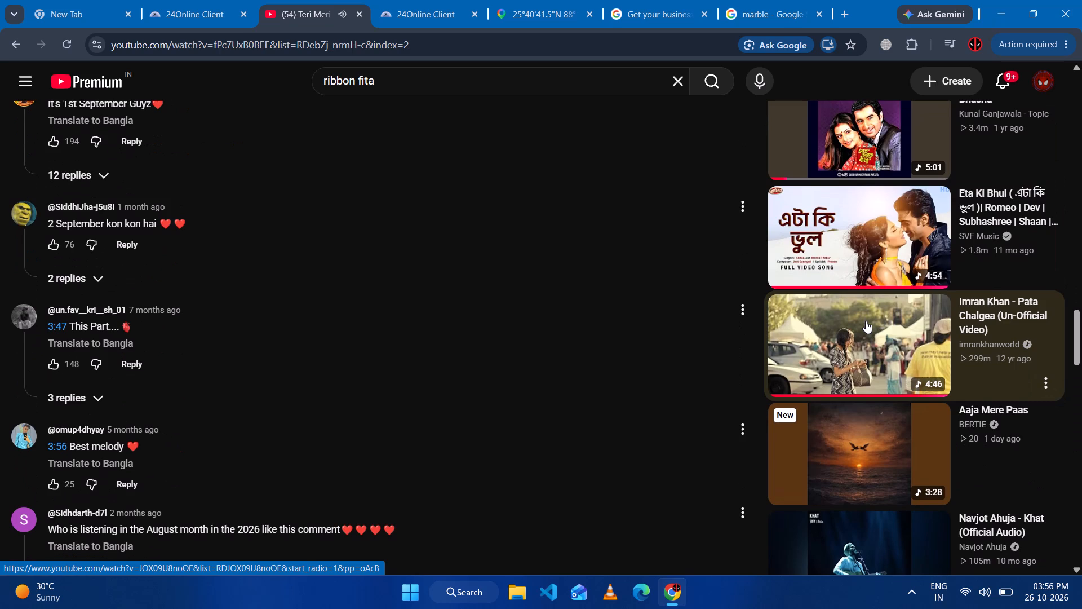
scroll(858, 268, "down", 1)
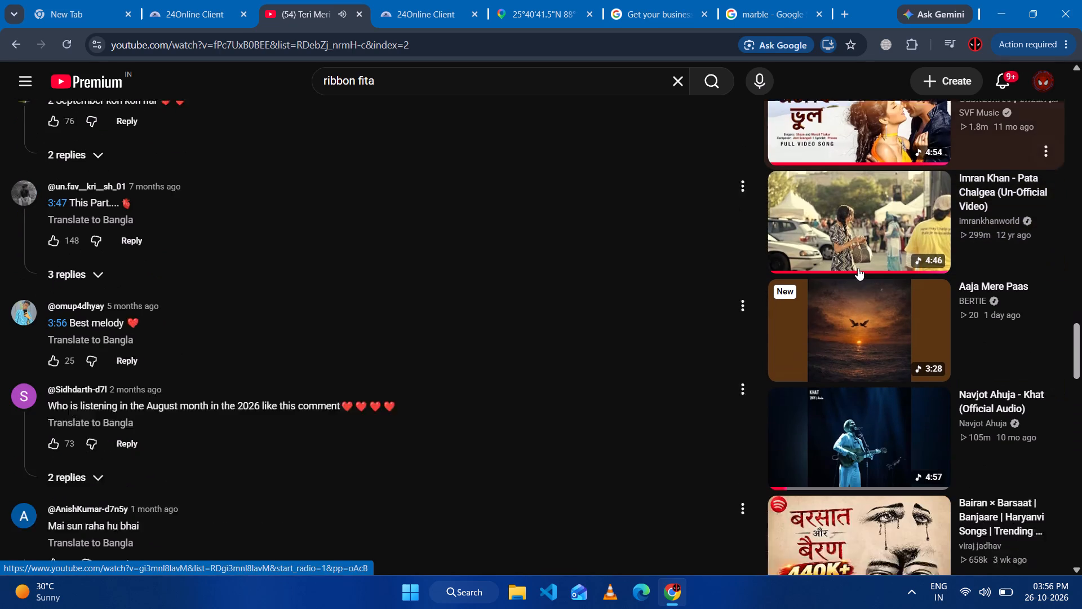
scroll(858, 268, "down", 1)
scroll(891, 381, "down", 1)
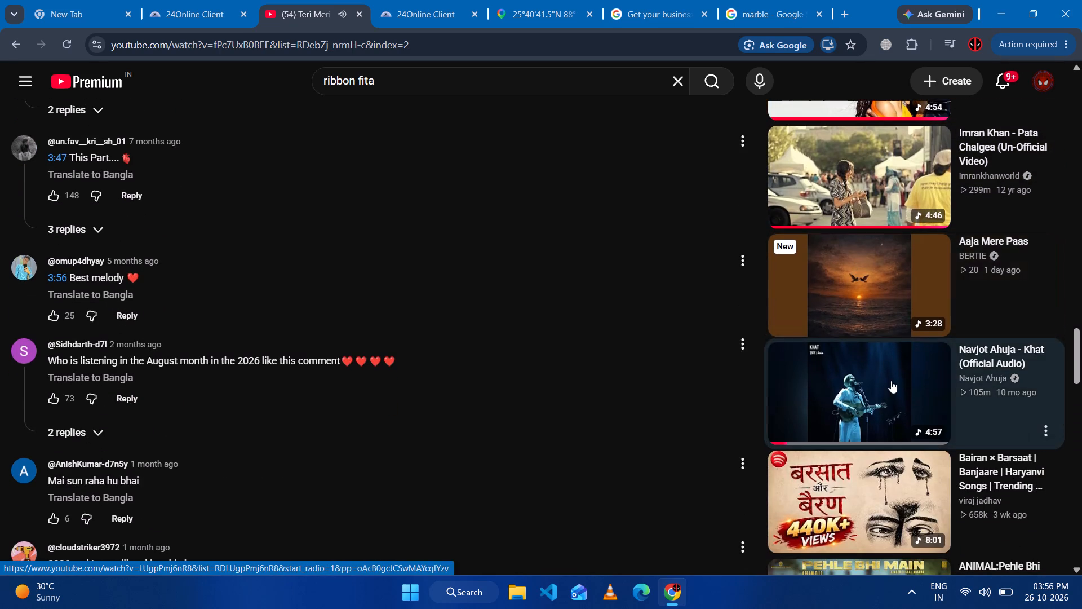
scroll(891, 381, "down", 1)
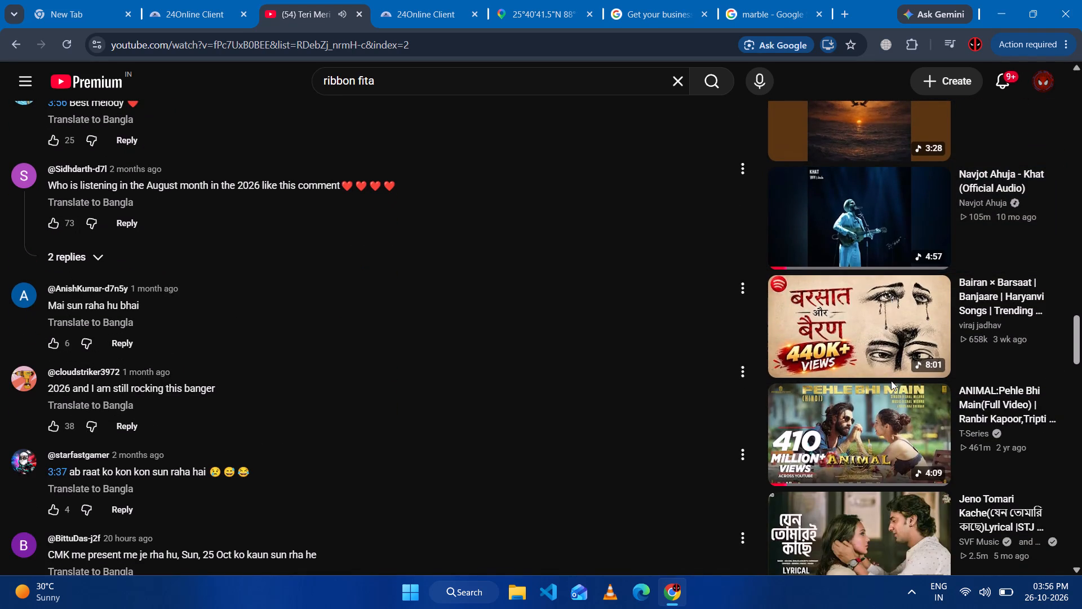
scroll(891, 381, "down", 3)
scroll(891, 381, "up", 11)
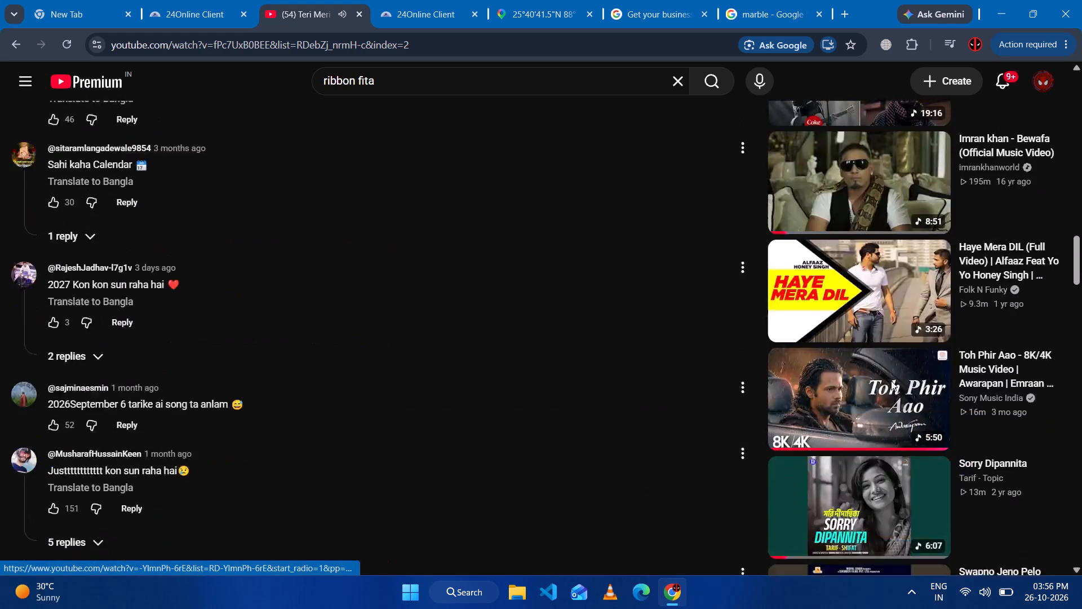
scroll(891, 381, "up", 4)
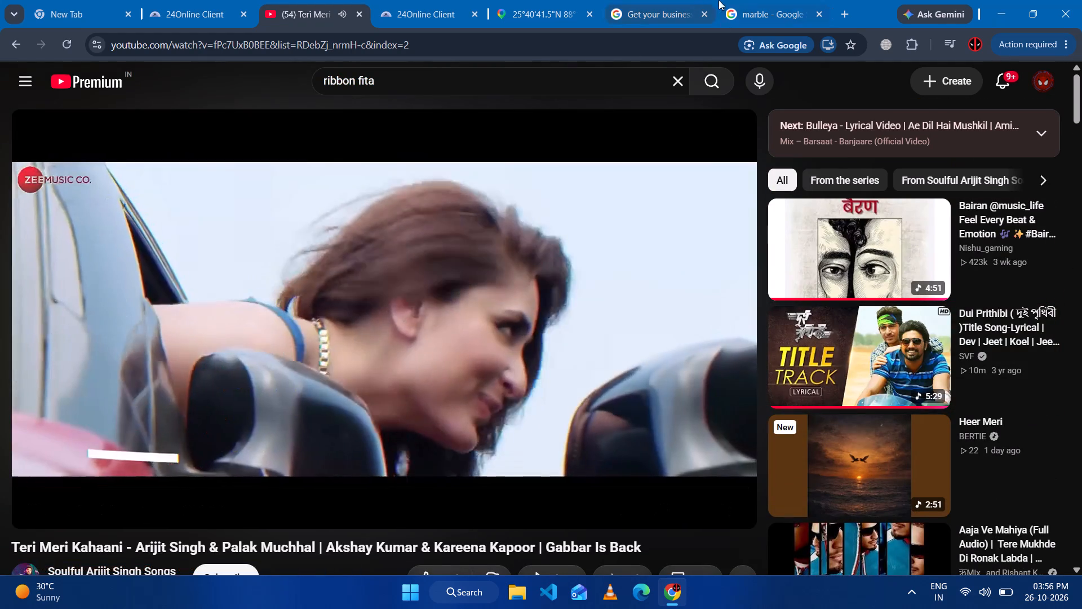
Return to the Business Profile setup, answer Yes to adding a location customers can visit, and continue.
left_click(772, 0)
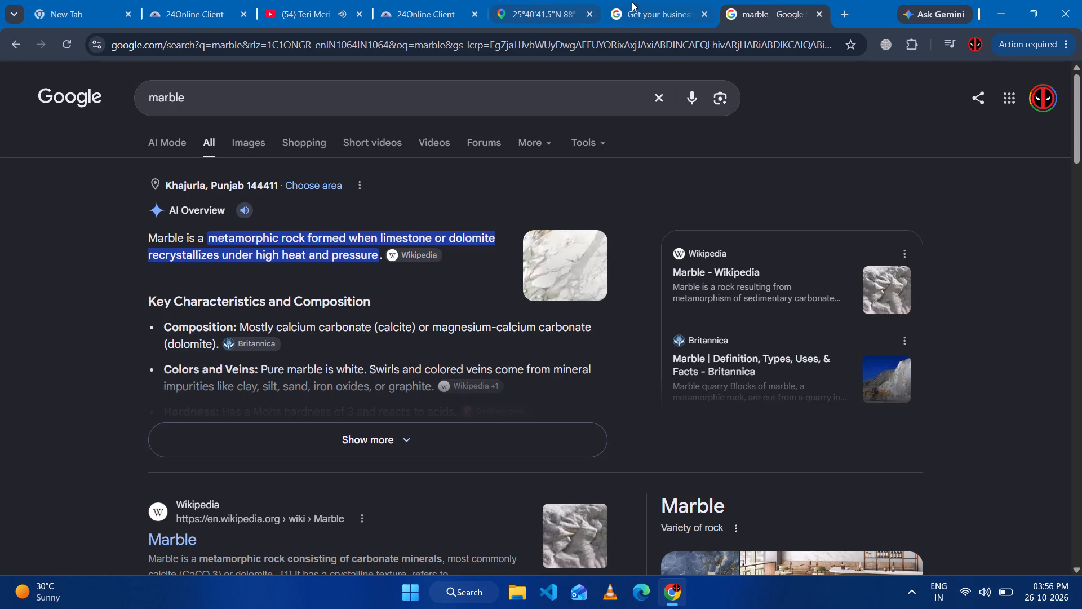
left_click(544, 0)
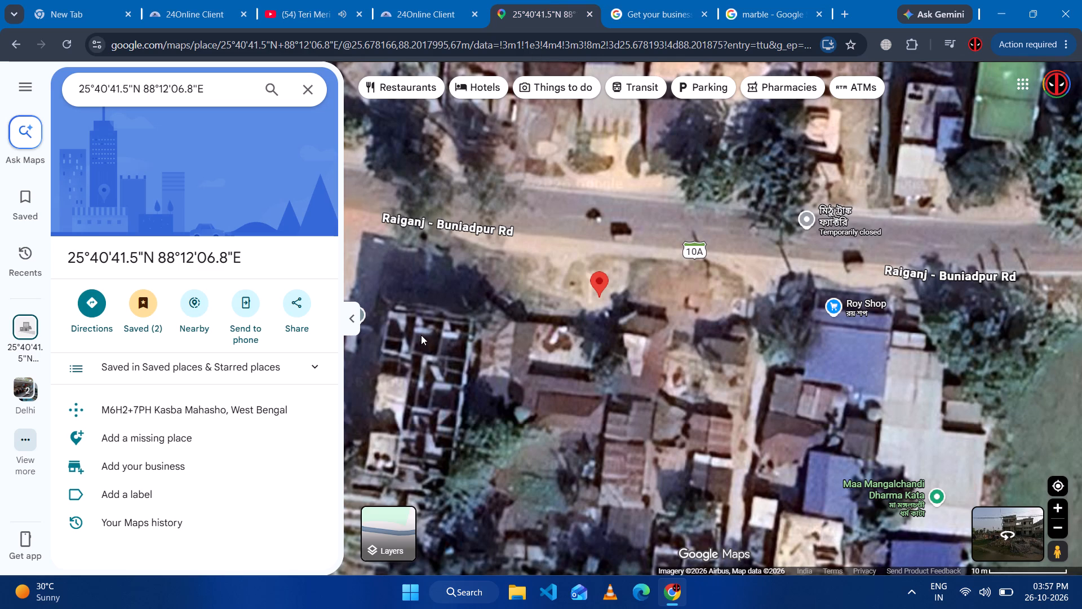
left_click(632, 0)
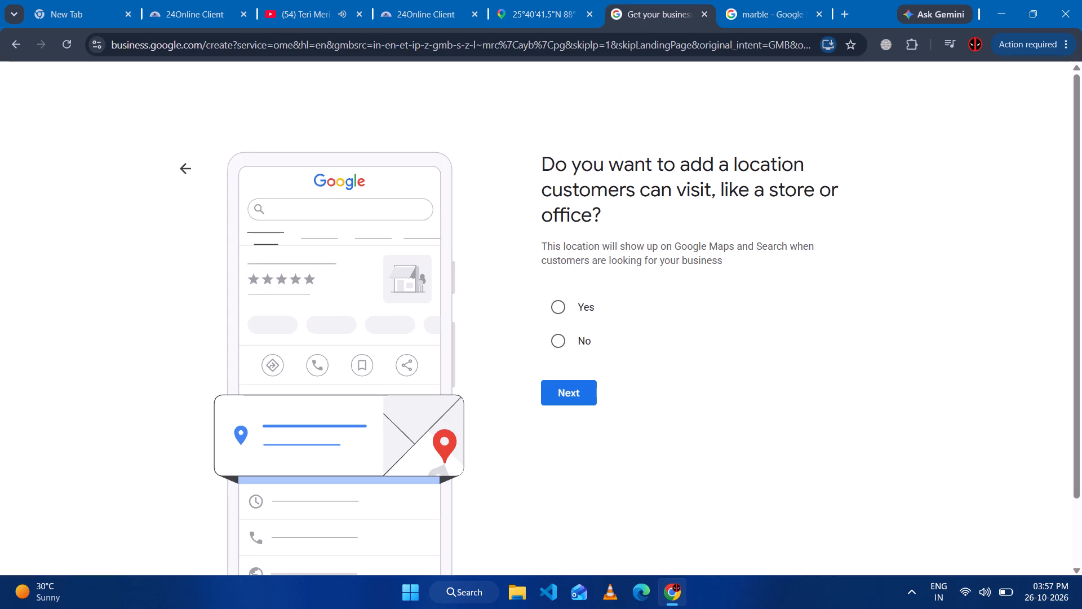
left_click(556, 304)
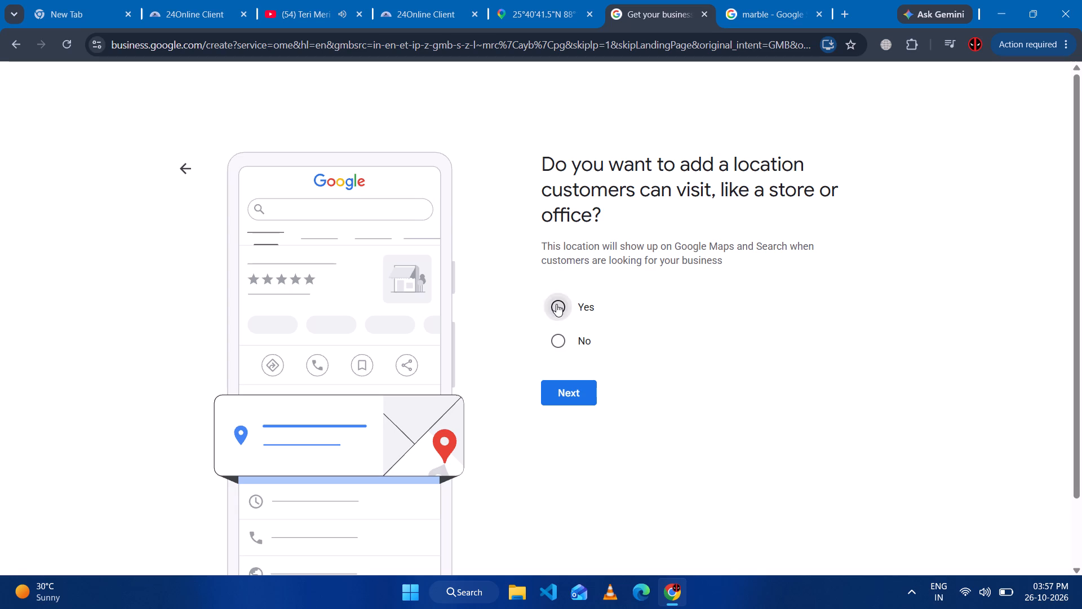
left_click(564, 382)
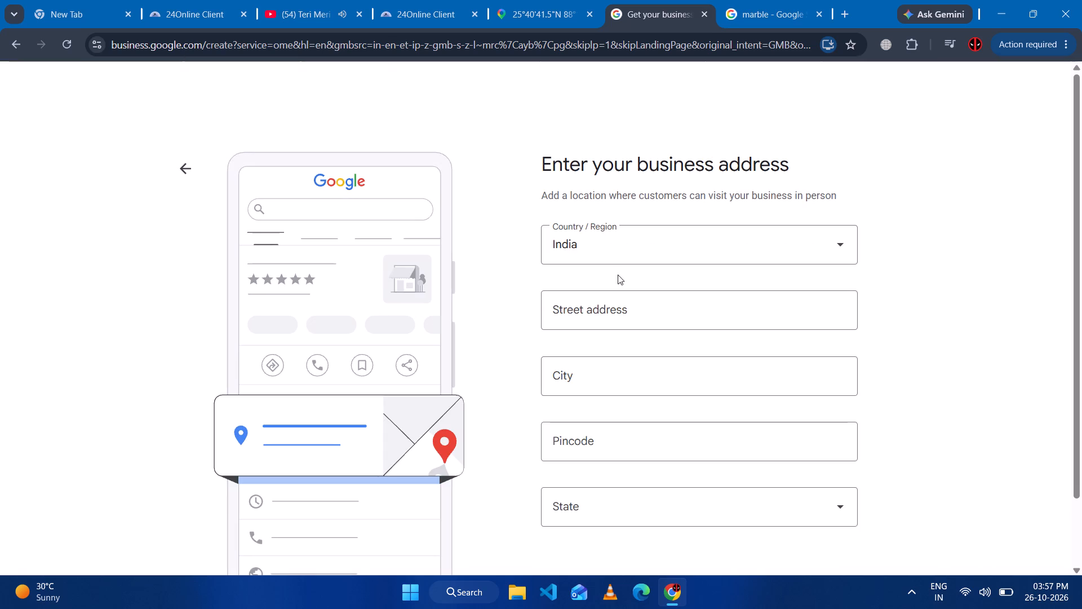
Choose India as the country or region of the business address.
left_click(604, 244)
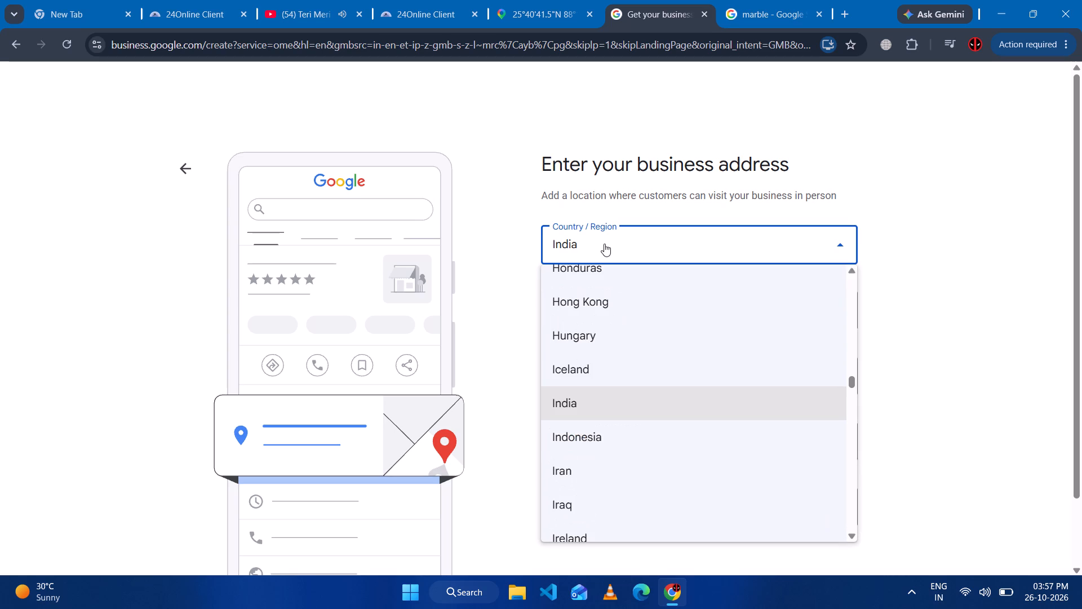
left_click(580, 399)
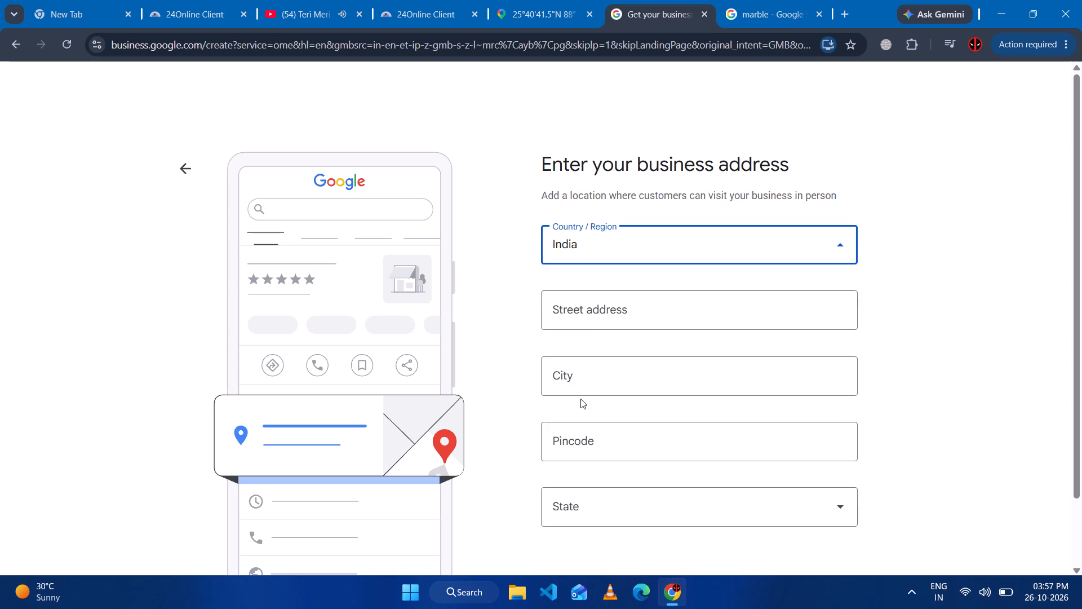
Enter the shop's street address, with each place name starting with a capital letter.
left_click(591, 311)
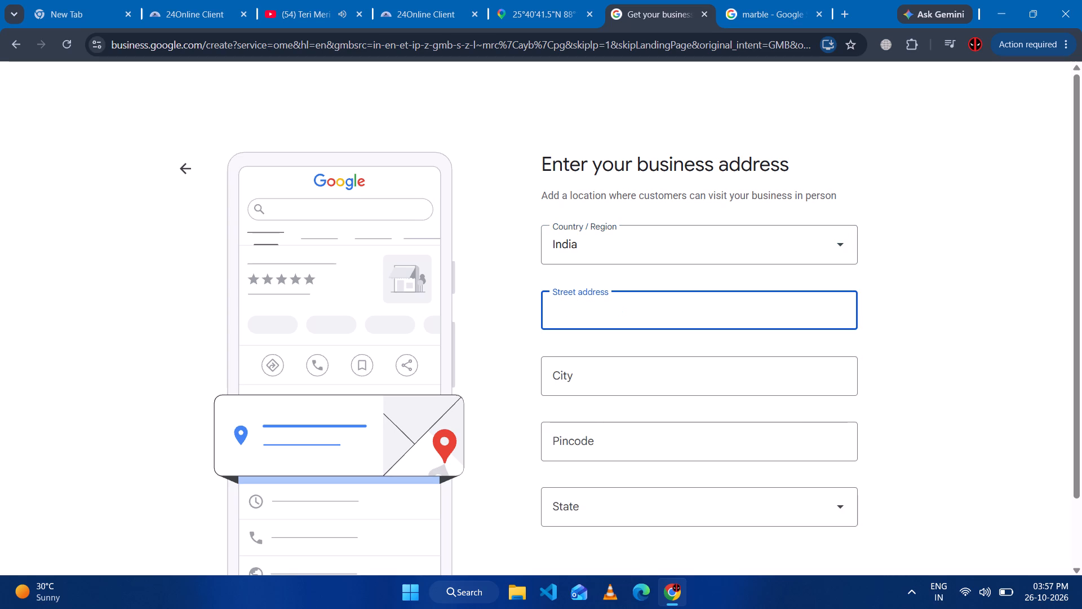
key("t")
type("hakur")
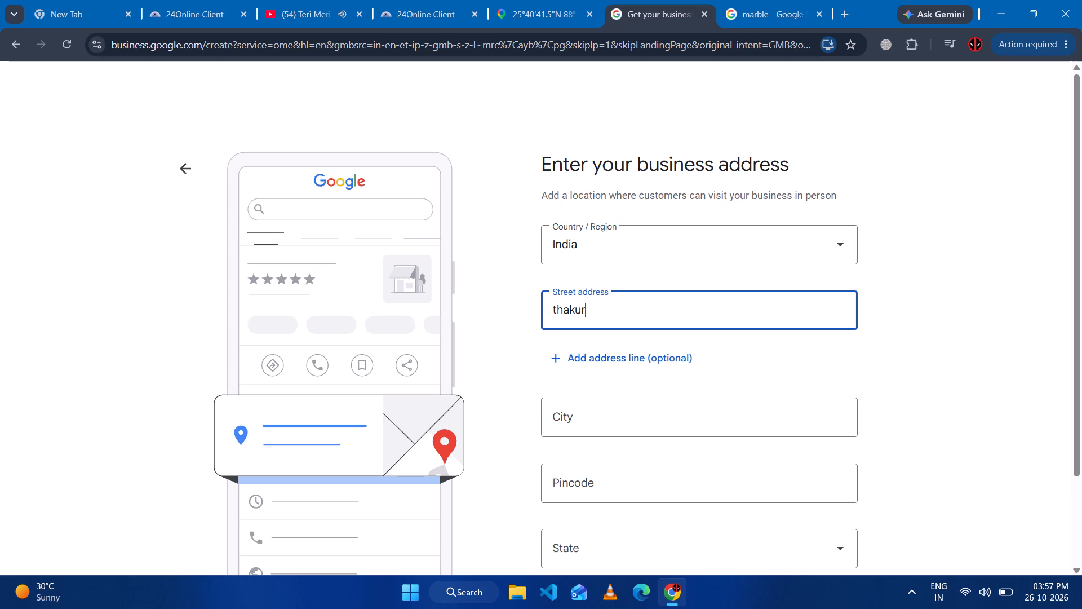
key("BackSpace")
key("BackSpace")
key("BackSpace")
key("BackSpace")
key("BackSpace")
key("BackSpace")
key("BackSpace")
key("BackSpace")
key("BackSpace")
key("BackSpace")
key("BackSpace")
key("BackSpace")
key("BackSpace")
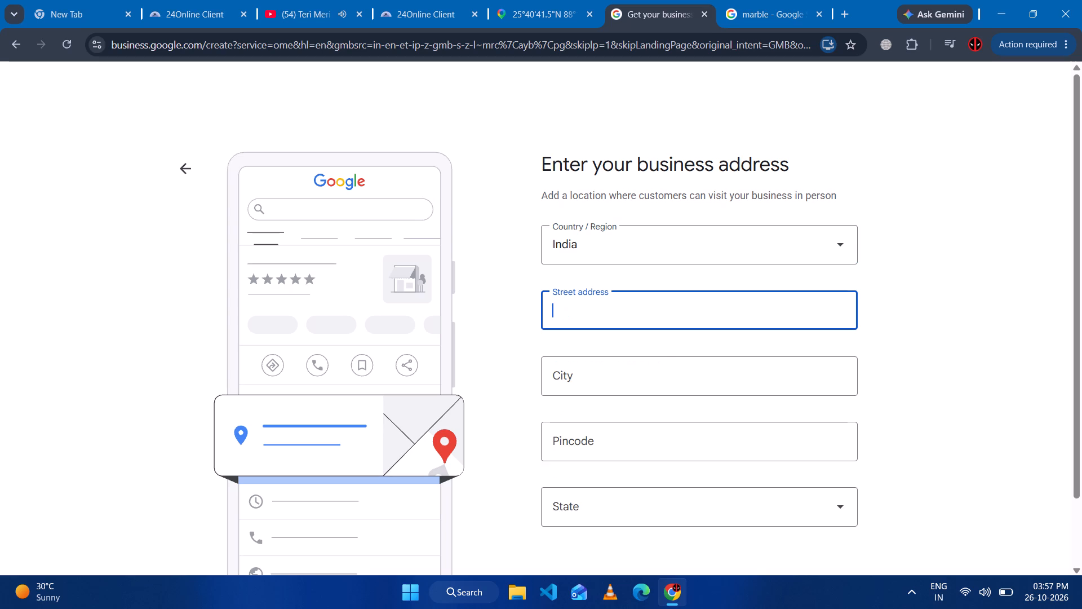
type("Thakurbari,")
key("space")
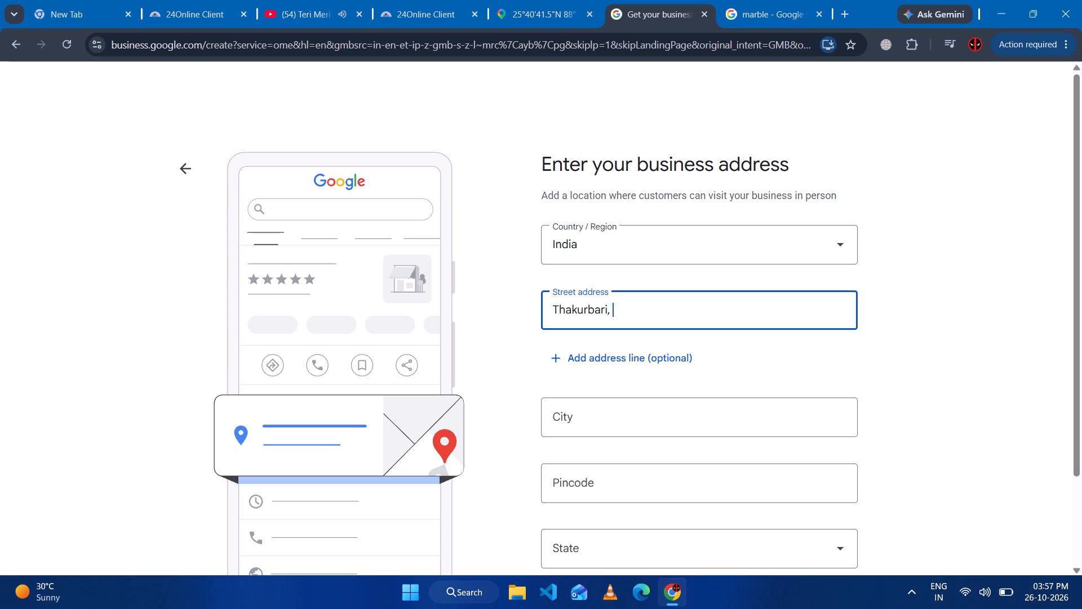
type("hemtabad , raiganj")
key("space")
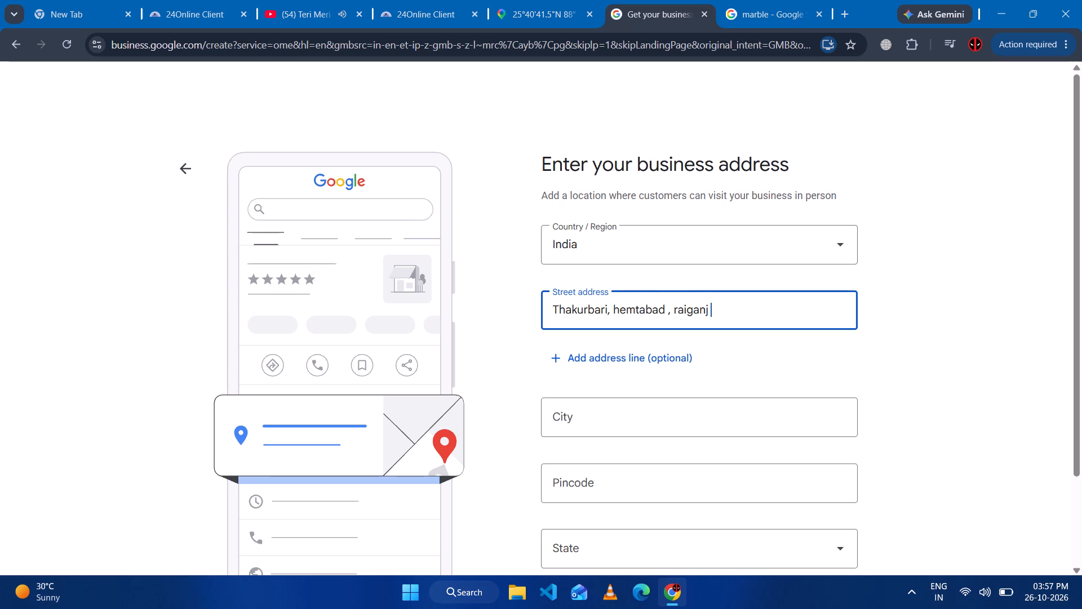
left_click(620, 311)
key("BackSpace")
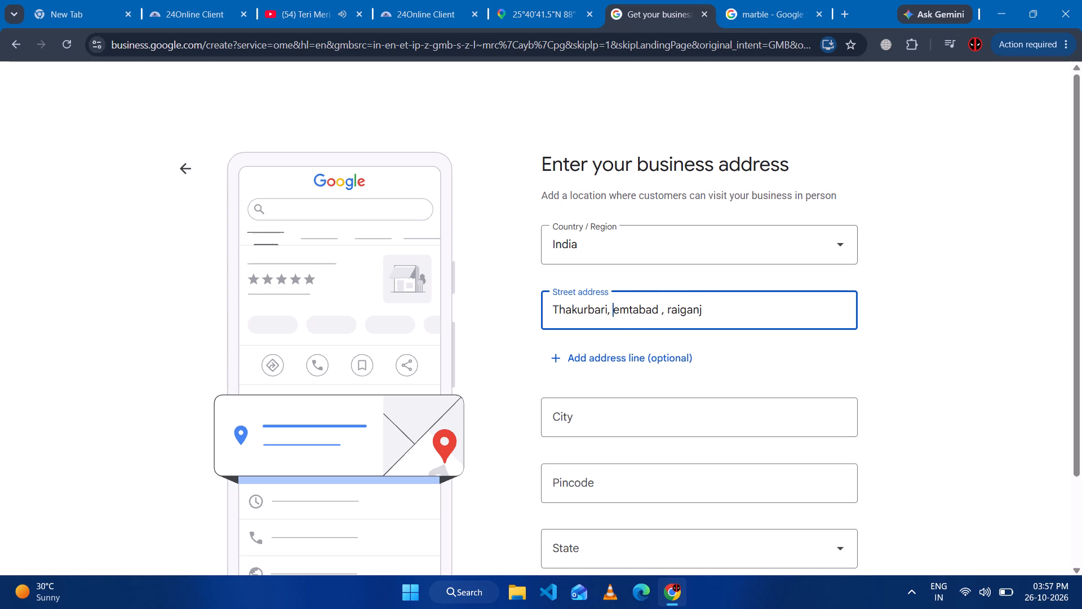
key("shift+h")
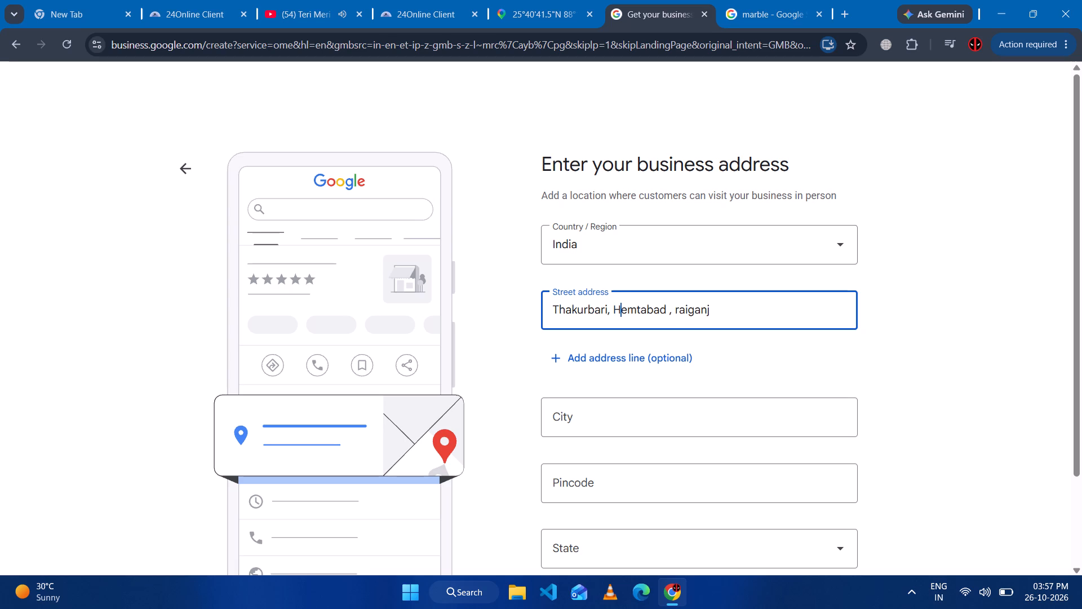
left_click(679, 306)
key("BackSpace")
key("shift+r")
Enter Raiganj, with a capital R, as the city of the business address.
left_click(678, 417)
type("rai")
key("BackSpace")
key("BackSpace")
key("BackSpace")
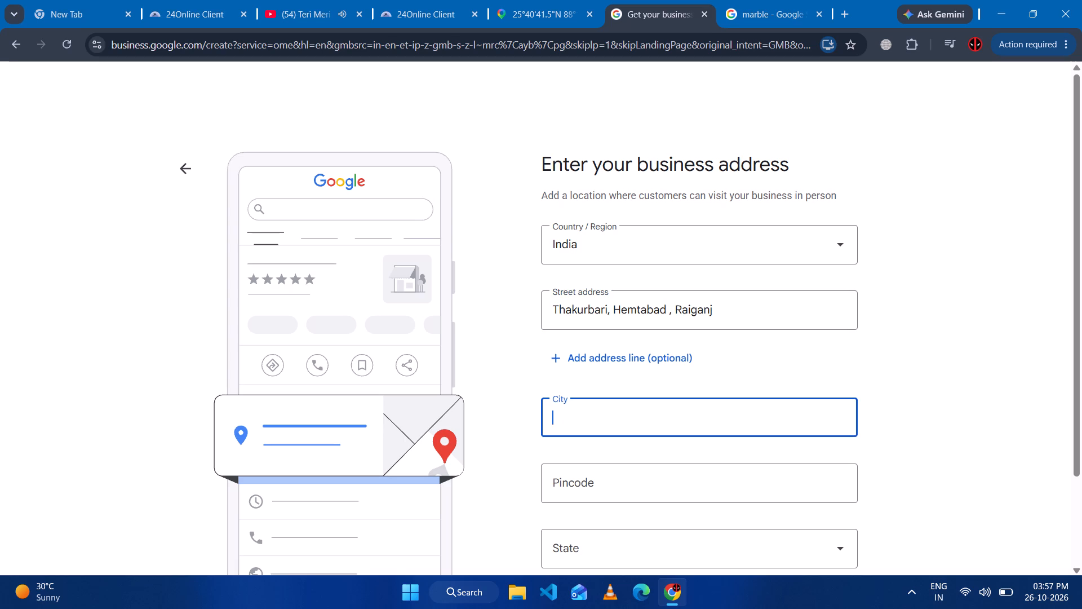
key("shift+a")
key("BackSpace")
key("r")
key("BackSpace")
key("shift+r")
type("ai")
type("ganj")
left_click(677, 482)
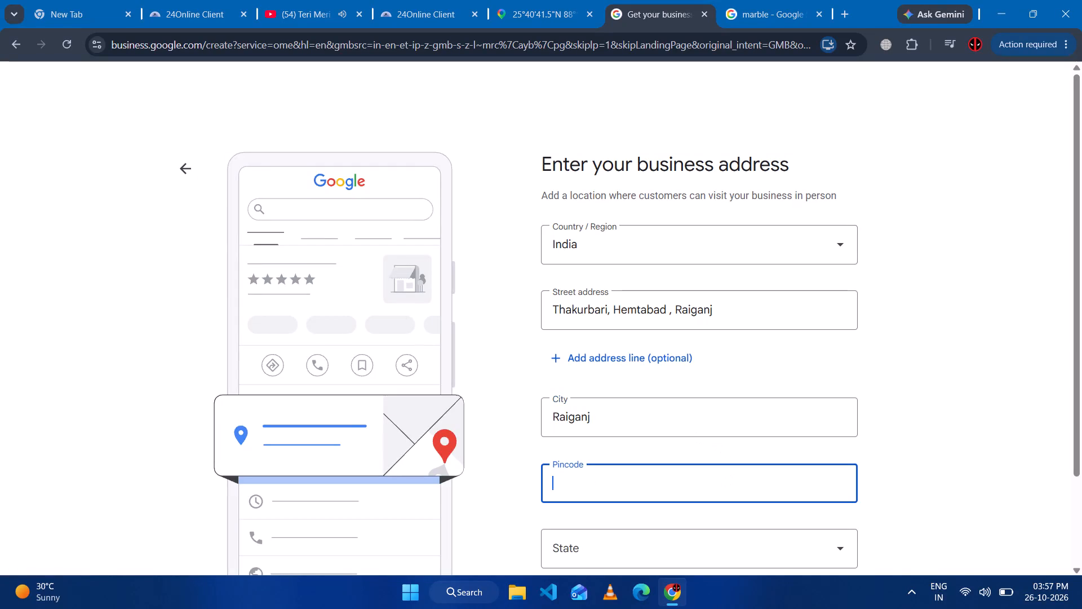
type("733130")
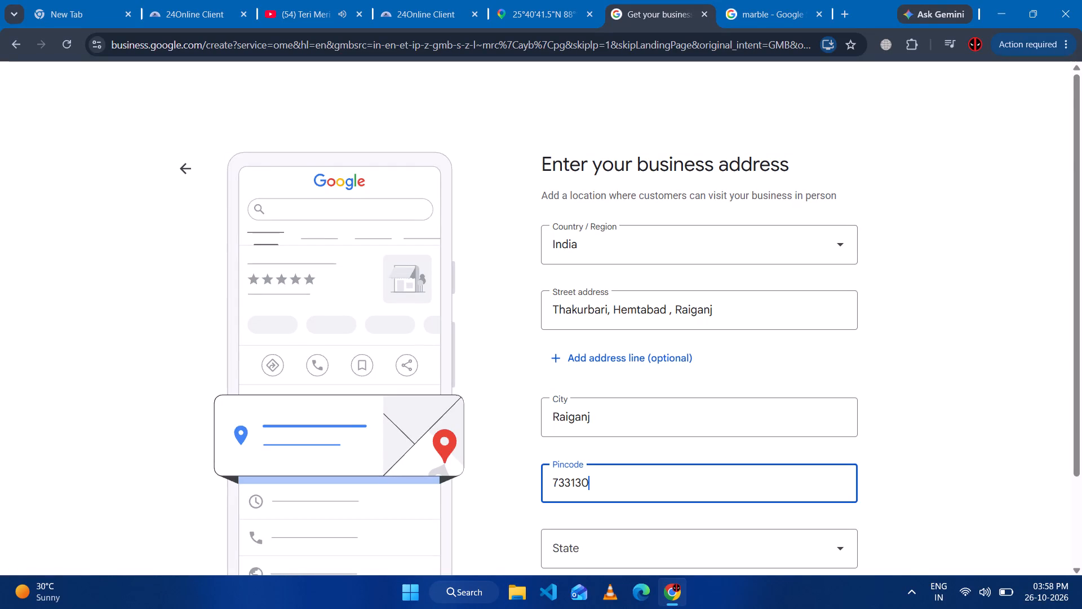
scroll(677, 482, "down", 3)
left_click(711, 439)
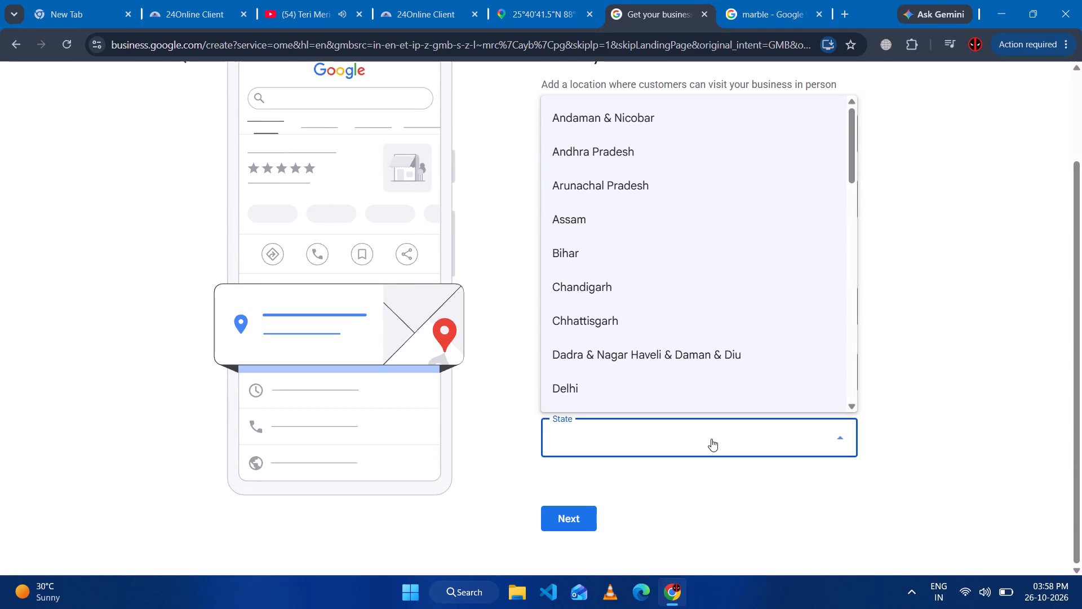
key("w")
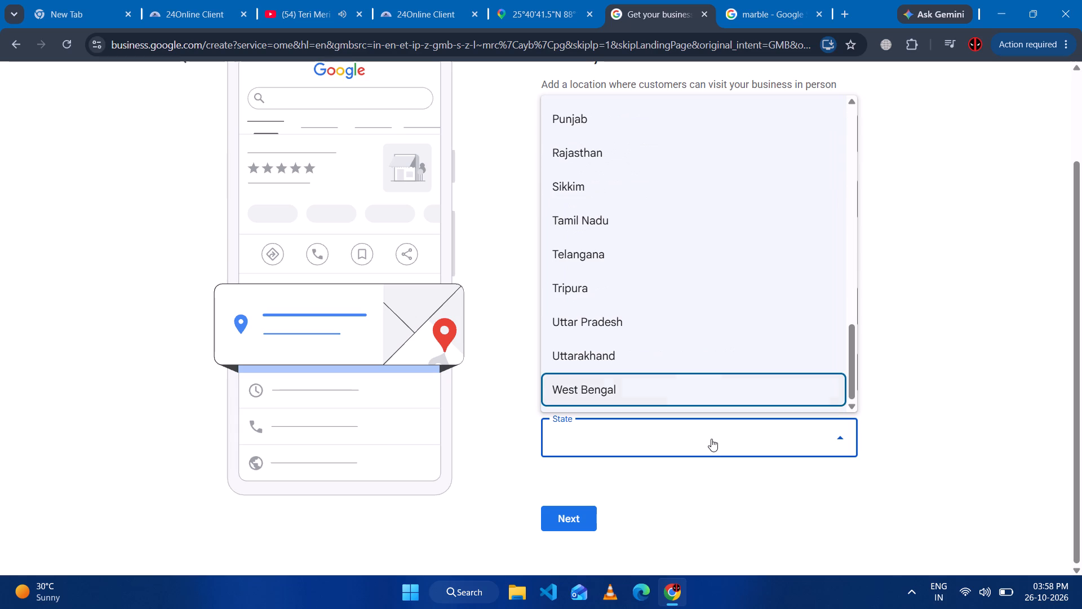
key("Return")
Add the landmark "(near petrol pump)" after Thakurbari in the street address and submit the business address.
scroll(724, 341, "up", 2)
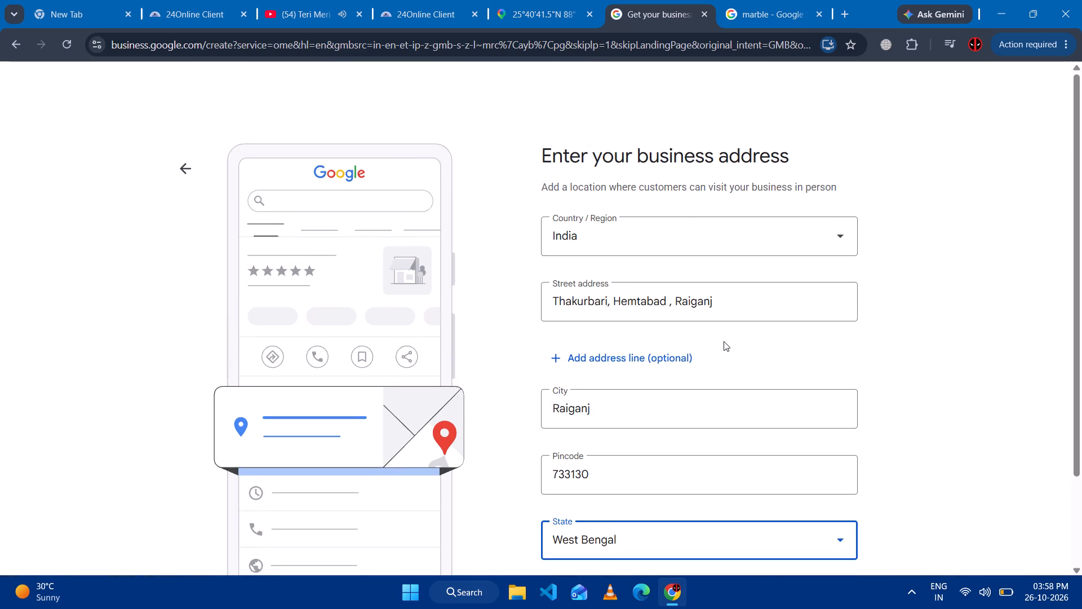
left_click(611, 312)
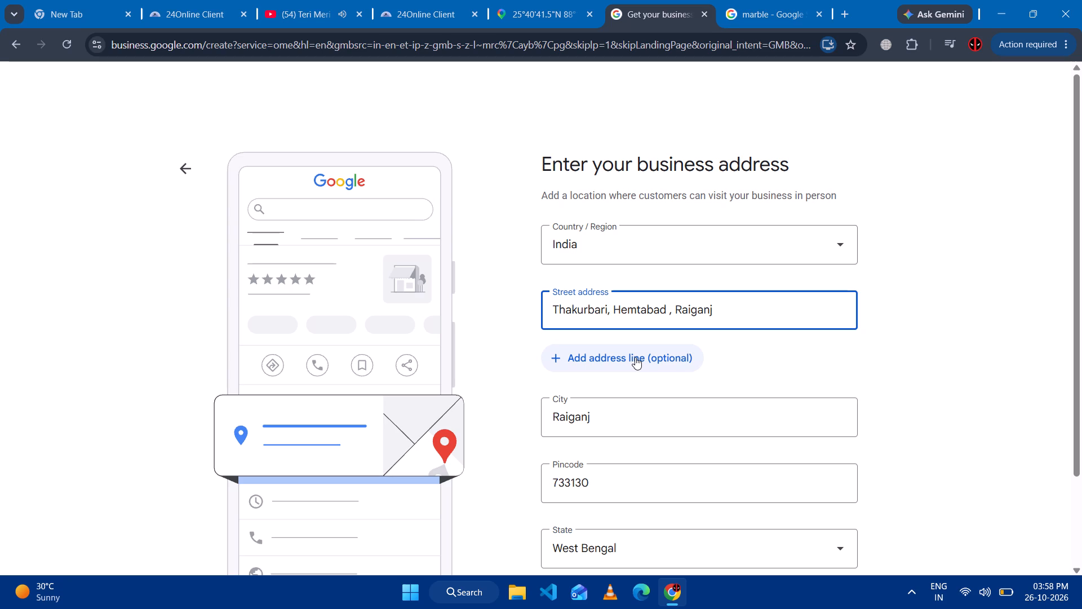
key("Left")
key("space")
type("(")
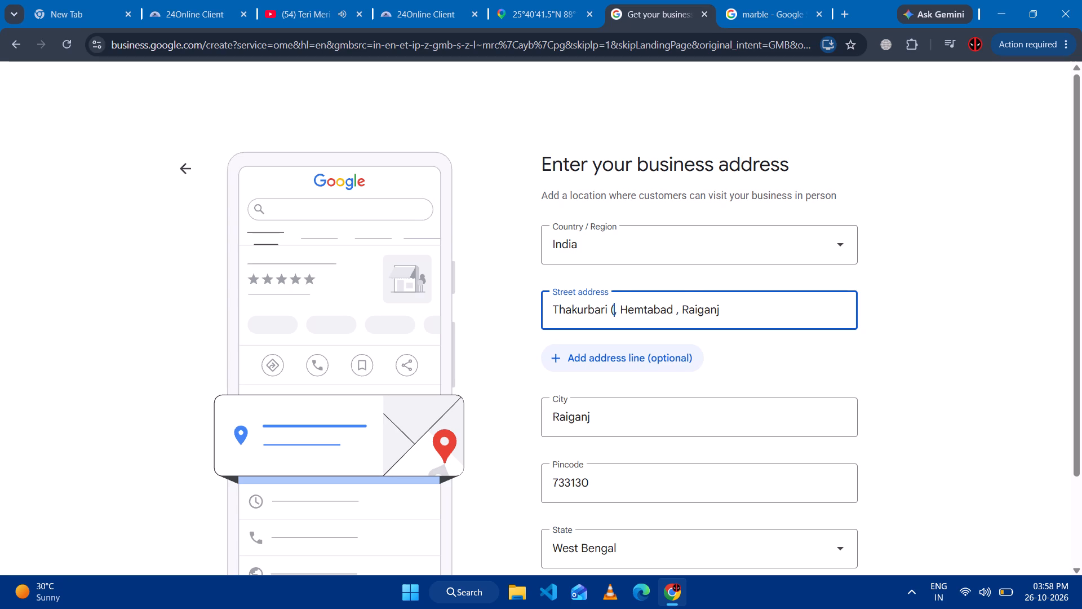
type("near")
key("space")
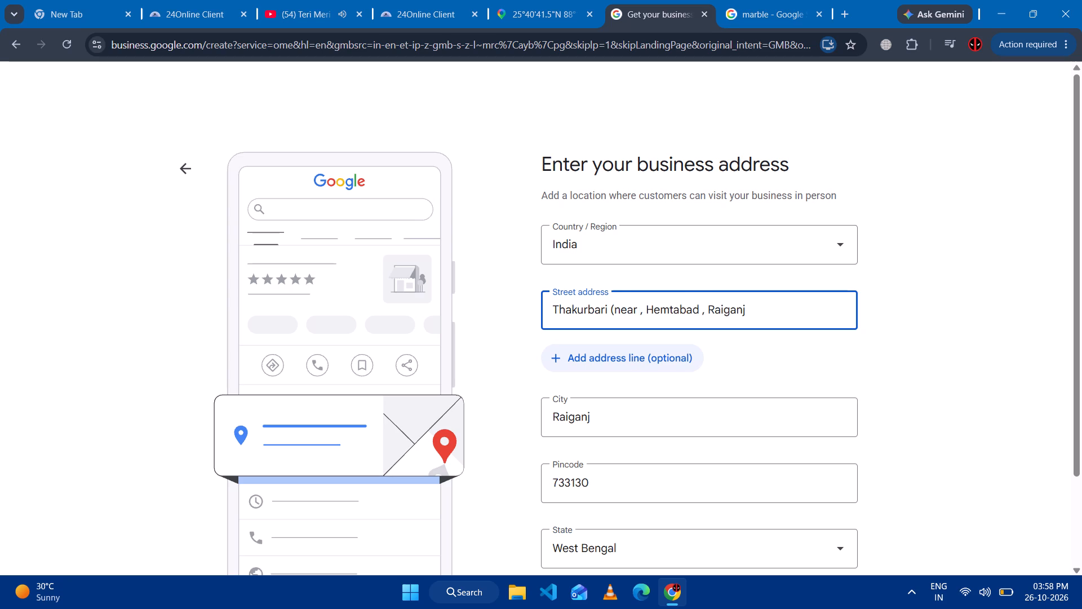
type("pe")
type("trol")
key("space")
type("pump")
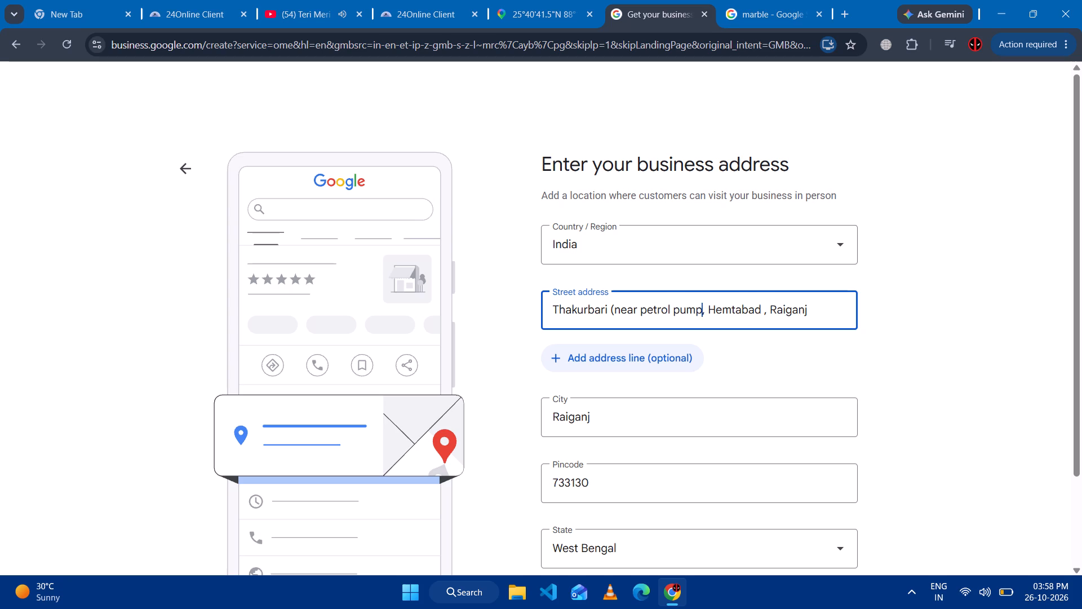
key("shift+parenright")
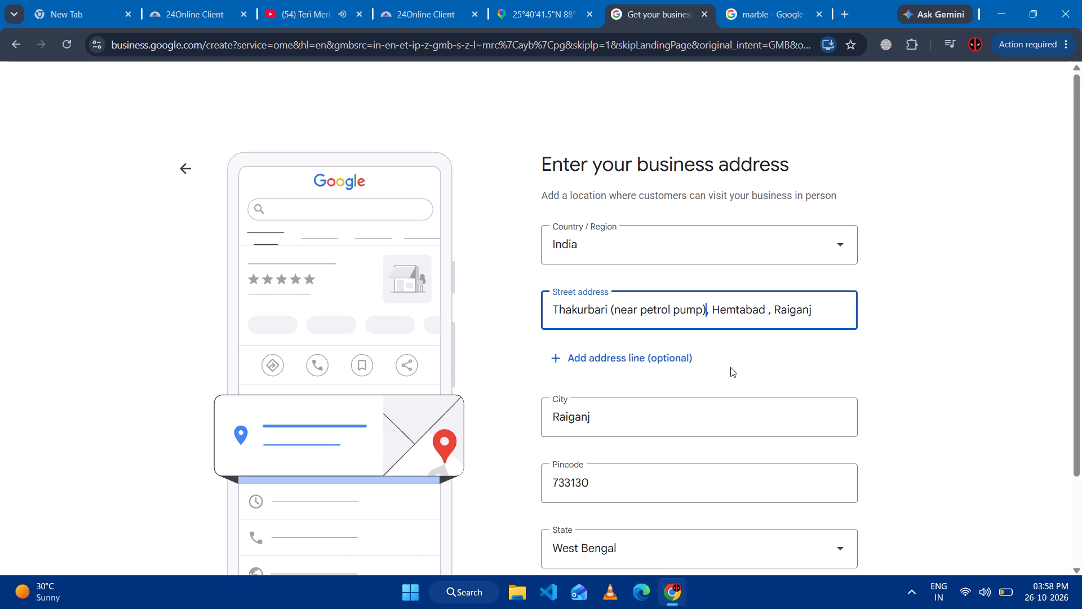
scroll(782, 398, "down", 5)
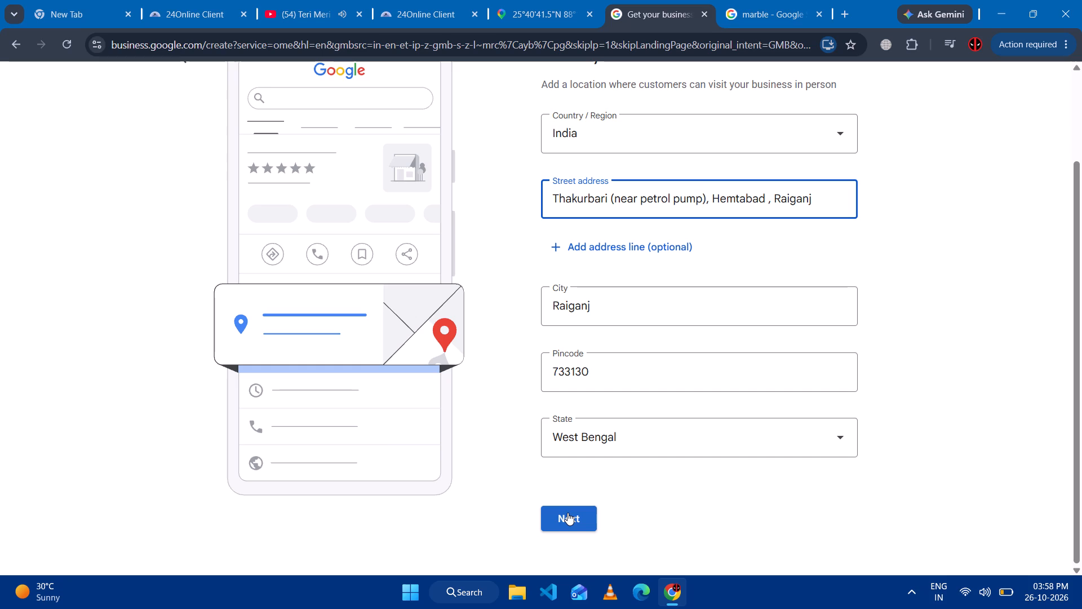
left_click(567, 513)
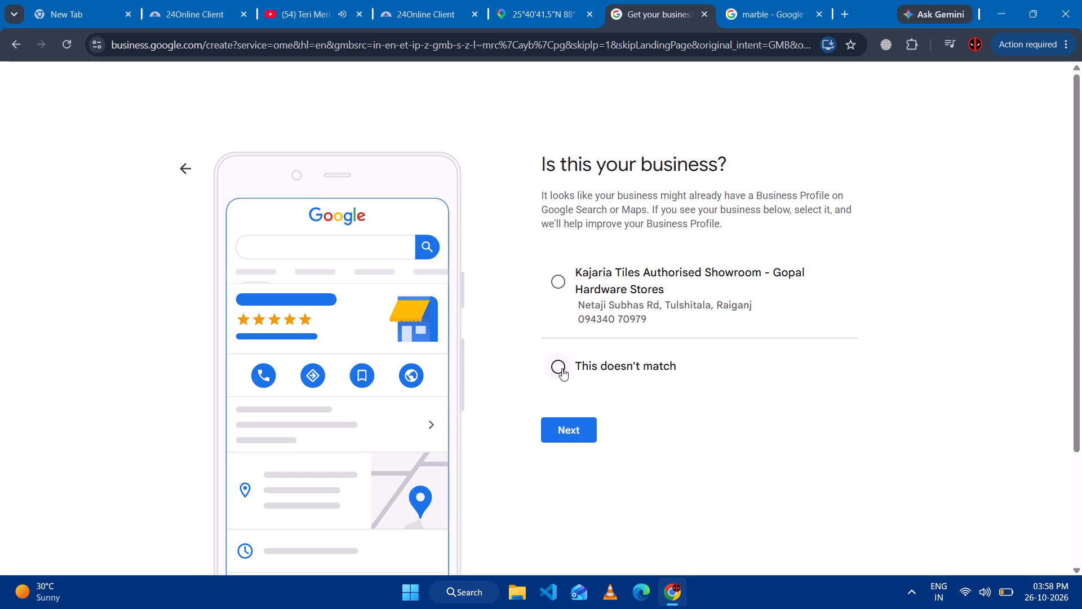
Answer that the suggested existing business doesn't match and continue.
left_click(562, 368)
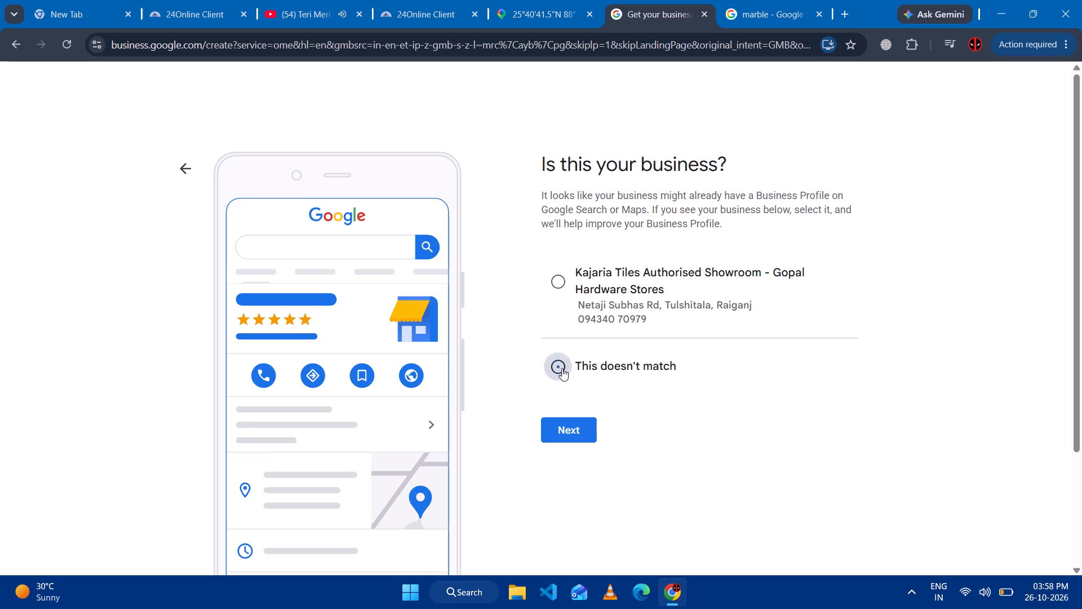
left_click(578, 433)
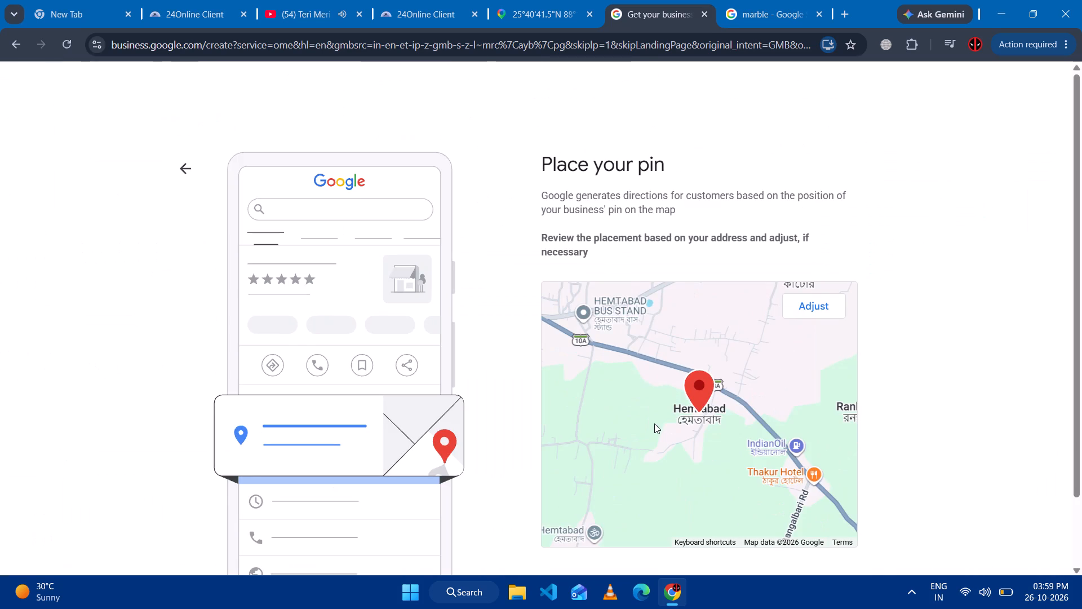
Start adjusting the map pin and move it west from Hemtabad along highway 10A to the Aam Pukur area.
left_click_drag(654, 423, 807, 310)
left_click(807, 310)
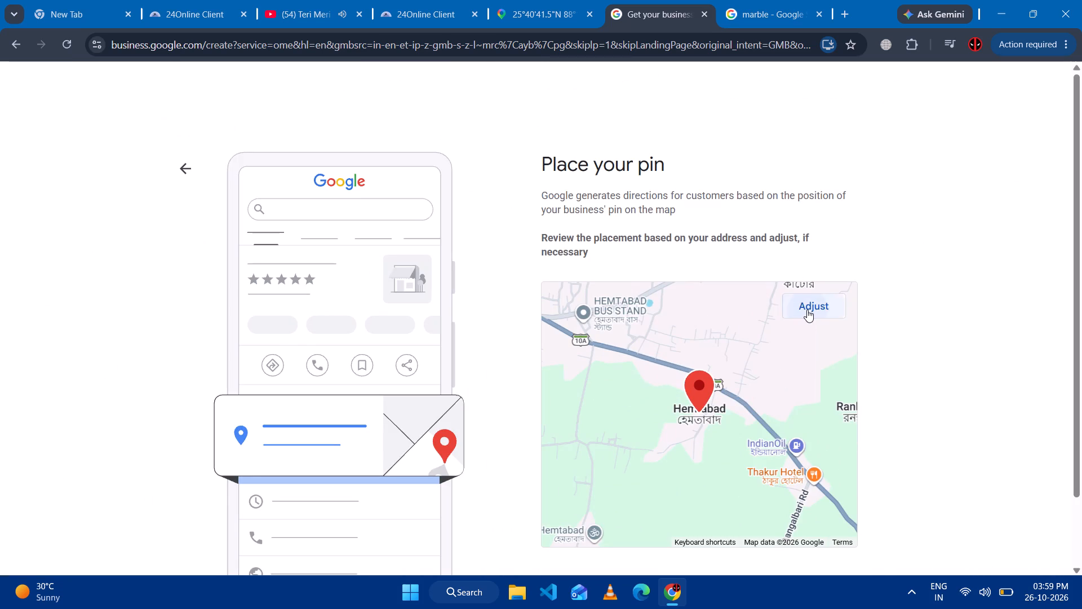
left_click_drag(670, 444, 786, 487)
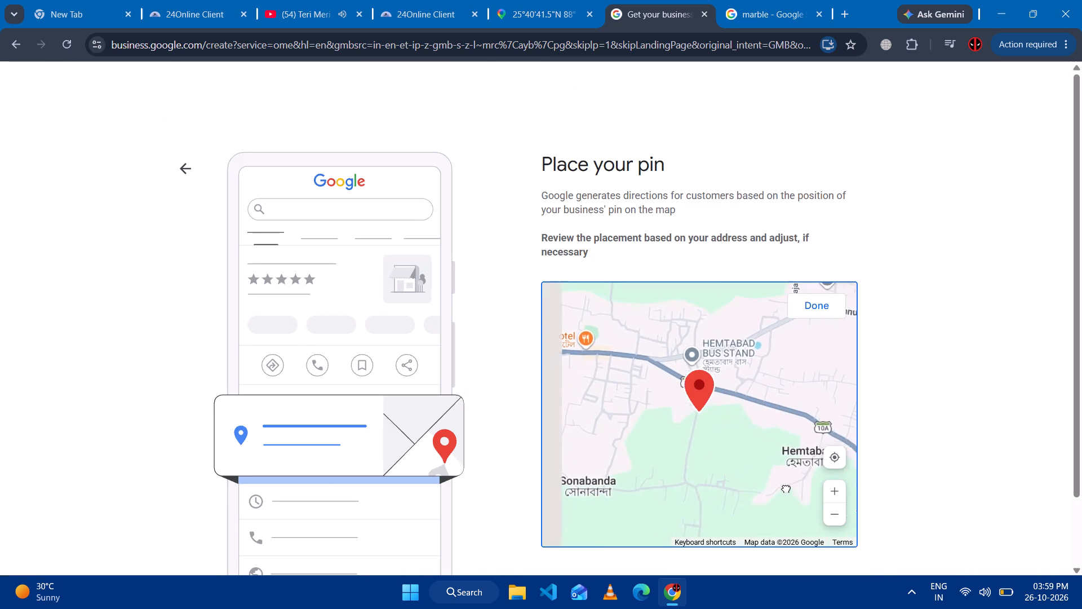
left_click_drag(786, 487, 822, 504)
left_click_drag(649, 441, 766, 464)
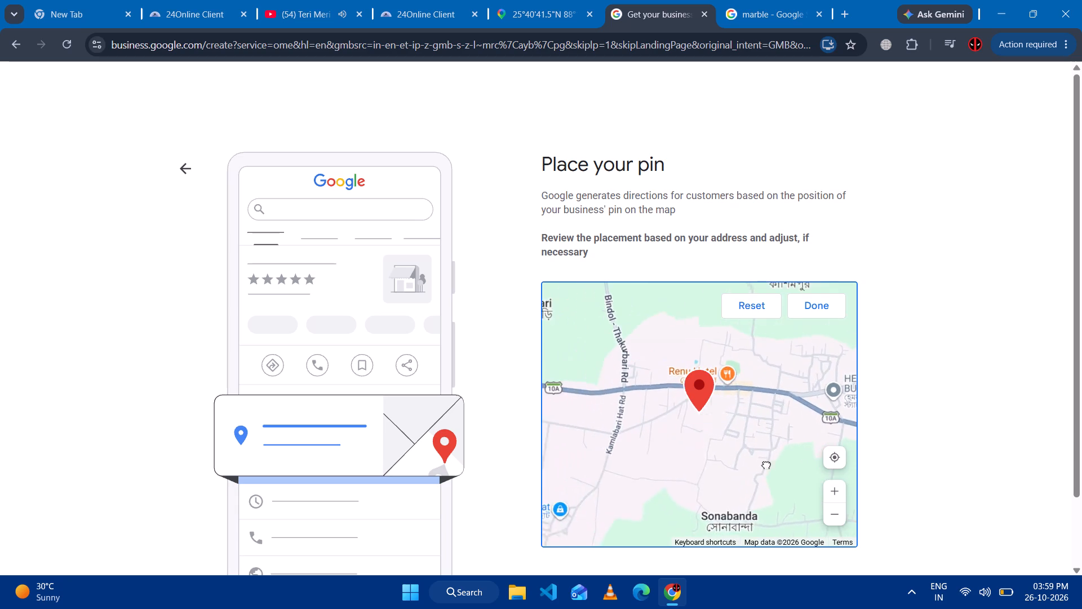
left_click_drag(766, 464, 895, 476)
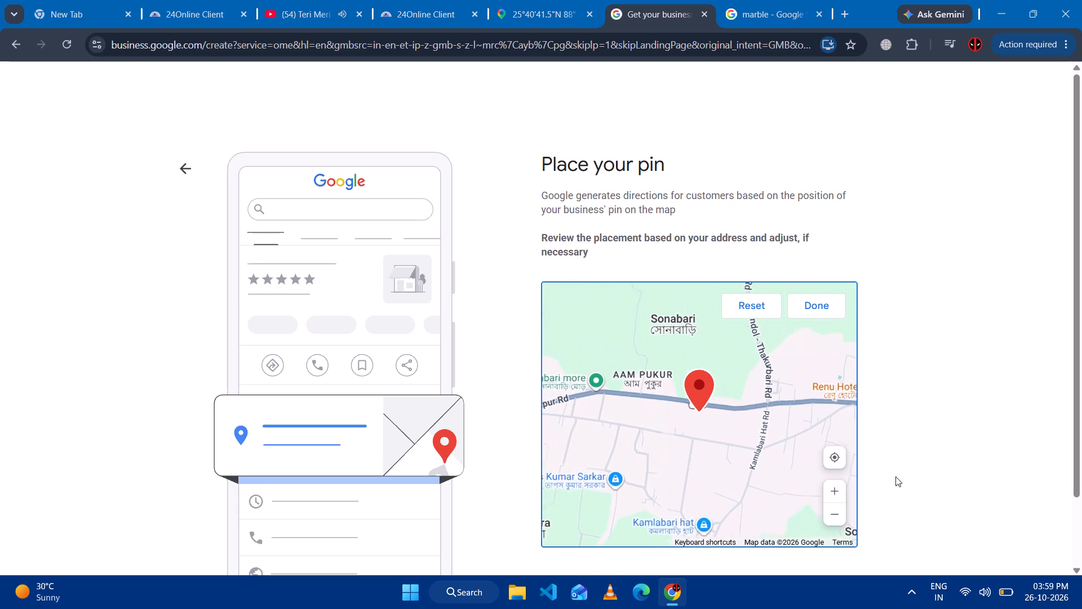
left_click_drag(895, 476, 892, 477)
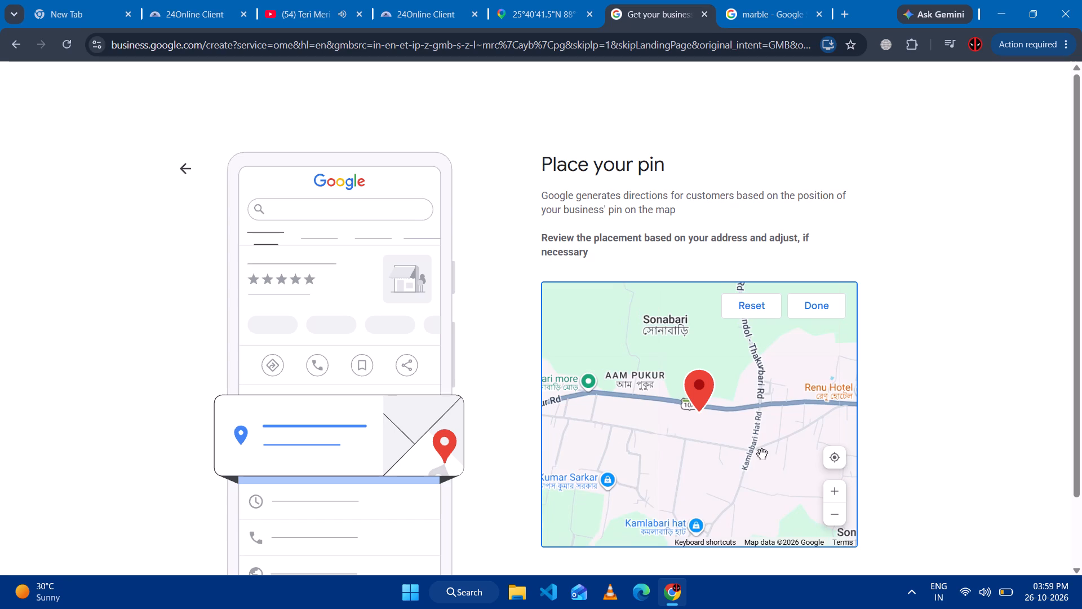
left_click_drag(762, 454, 922, 434)
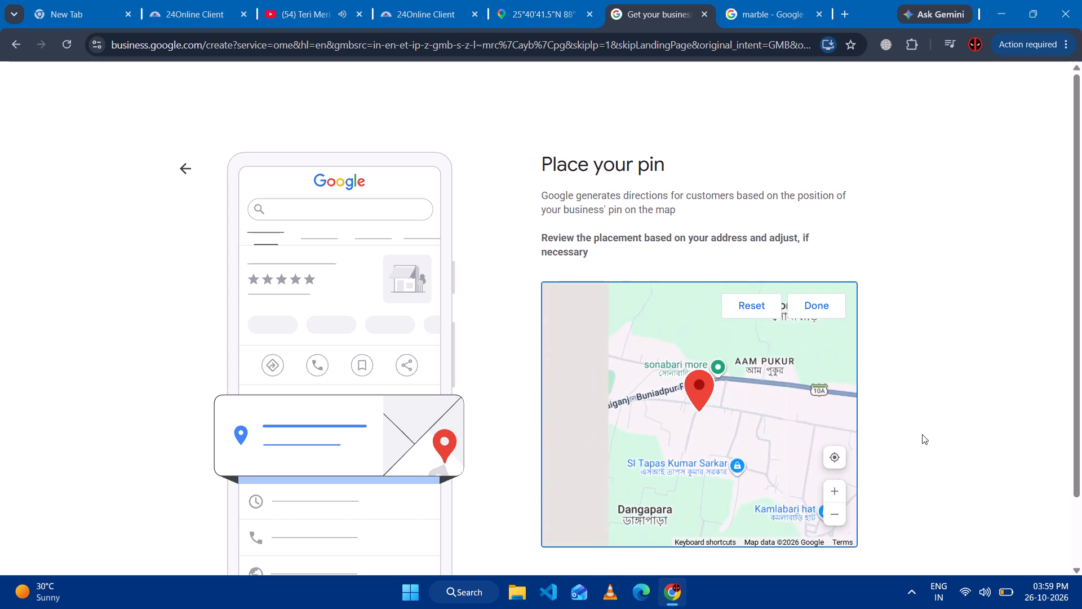
left_click_drag(922, 434, 931, 433)
left_click_drag(740, 430, 717, 455)
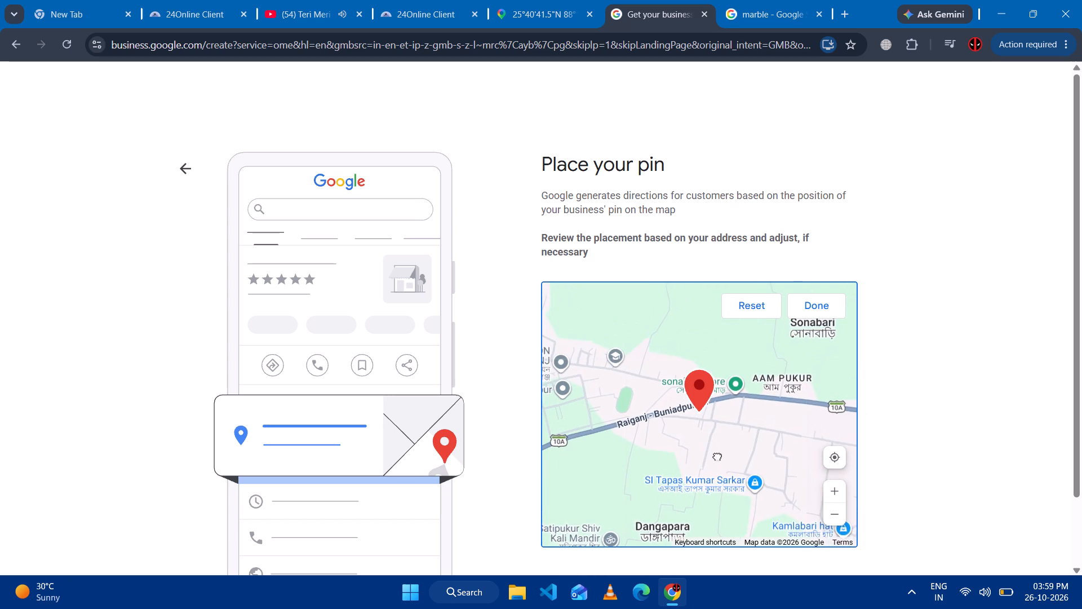
left_click_drag(717, 455, 655, 448)
left_click_drag(705, 429, 624, 430)
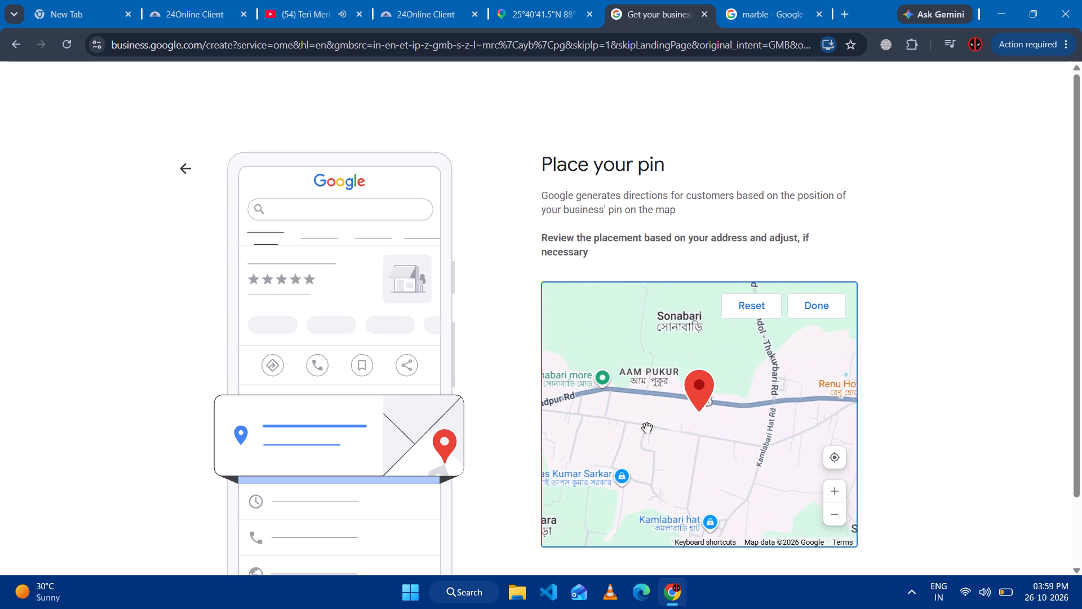
Move the map pin east along highway 10A to the spot between Joy Dharma Kanta and Maa Mangalchandi Dharma Kata.
left_click_drag(791, 393, 684, 452)
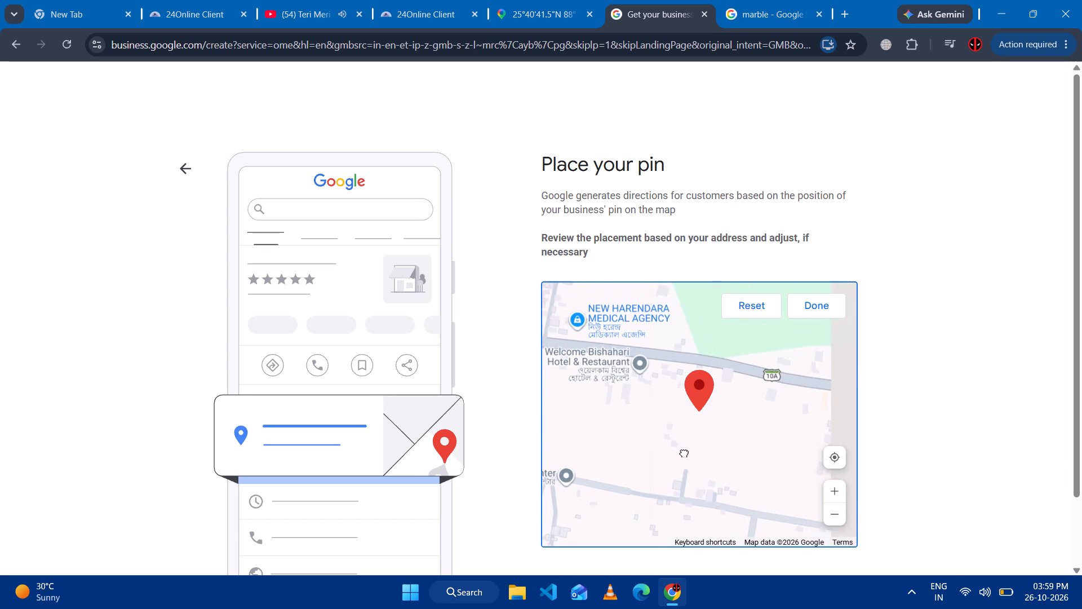
left_click_drag(684, 452, 682, 463)
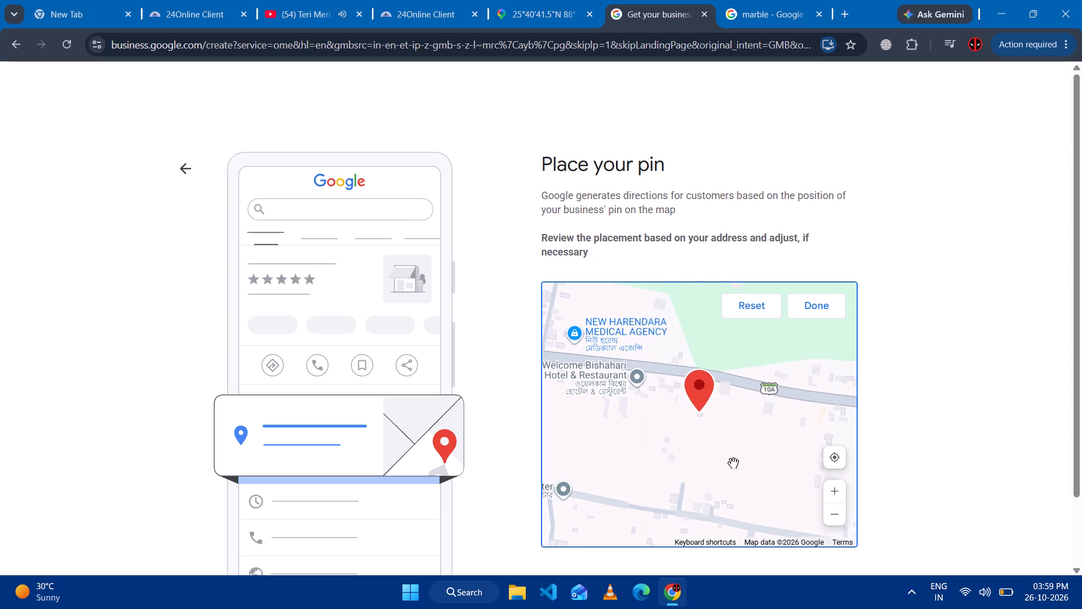
left_click_drag(787, 453, 716, 477)
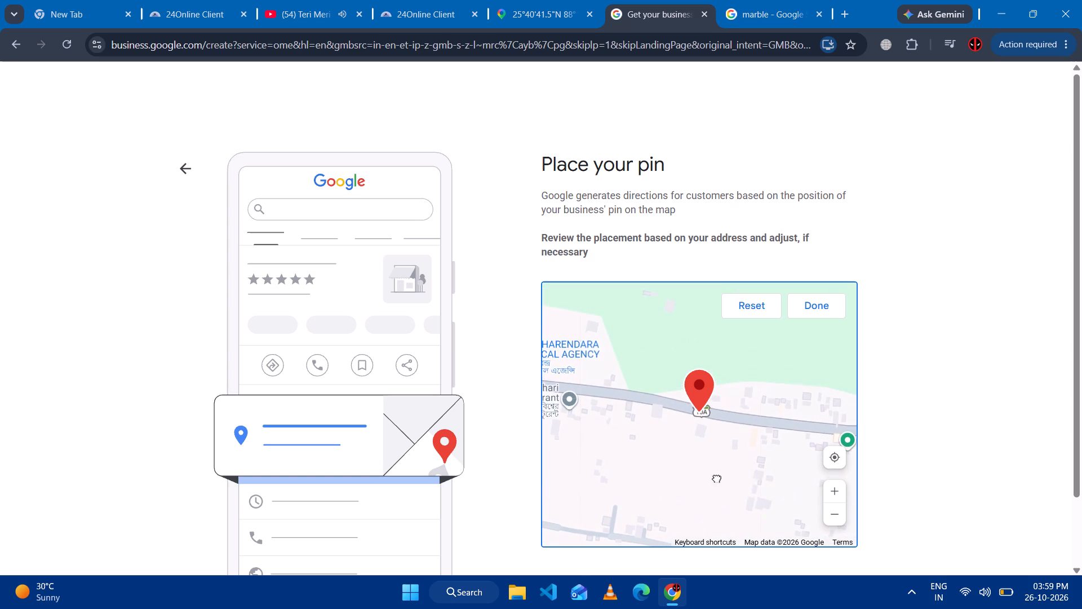
left_click_drag(716, 477, 660, 434)
left_click(712, 404)
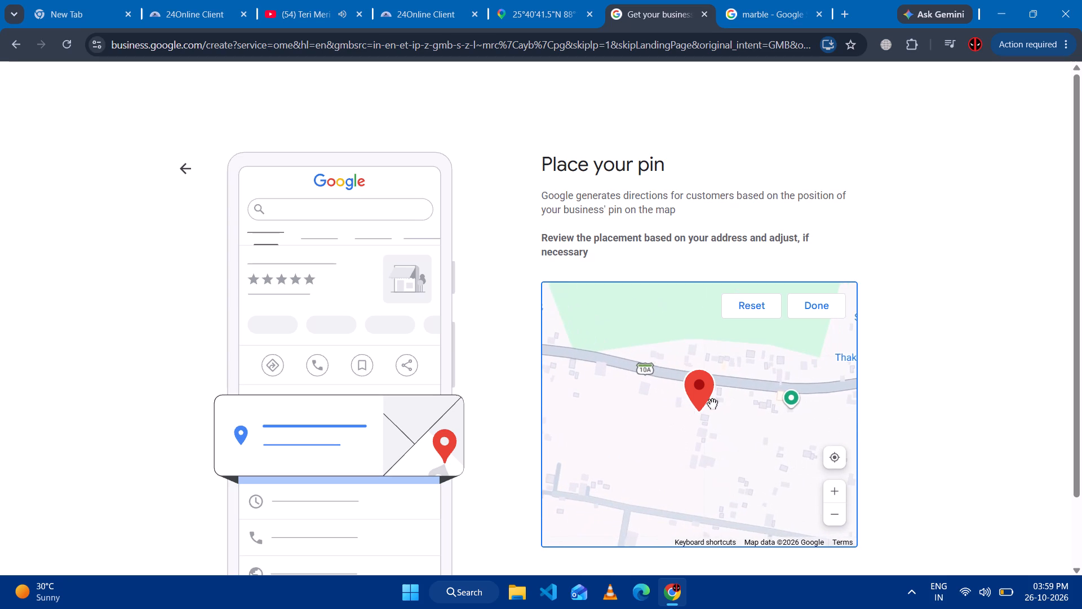
left_click_drag(752, 425, 666, 447)
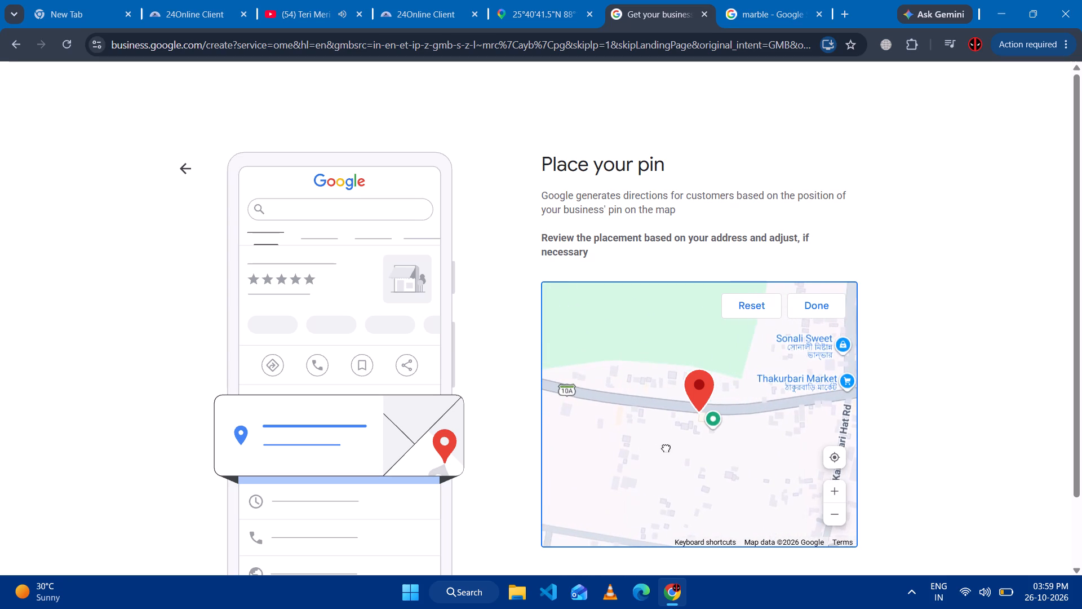
left_click_drag(666, 447, 695, 443)
left_click(695, 443)
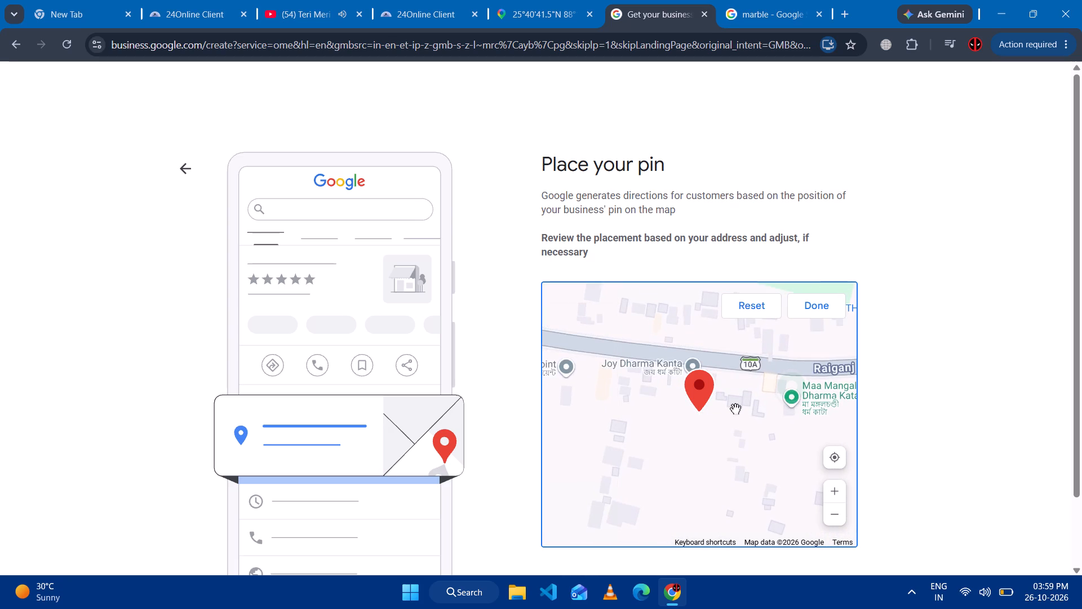
left_click(736, 409)
left_click_drag(672, 427, 627, 450)
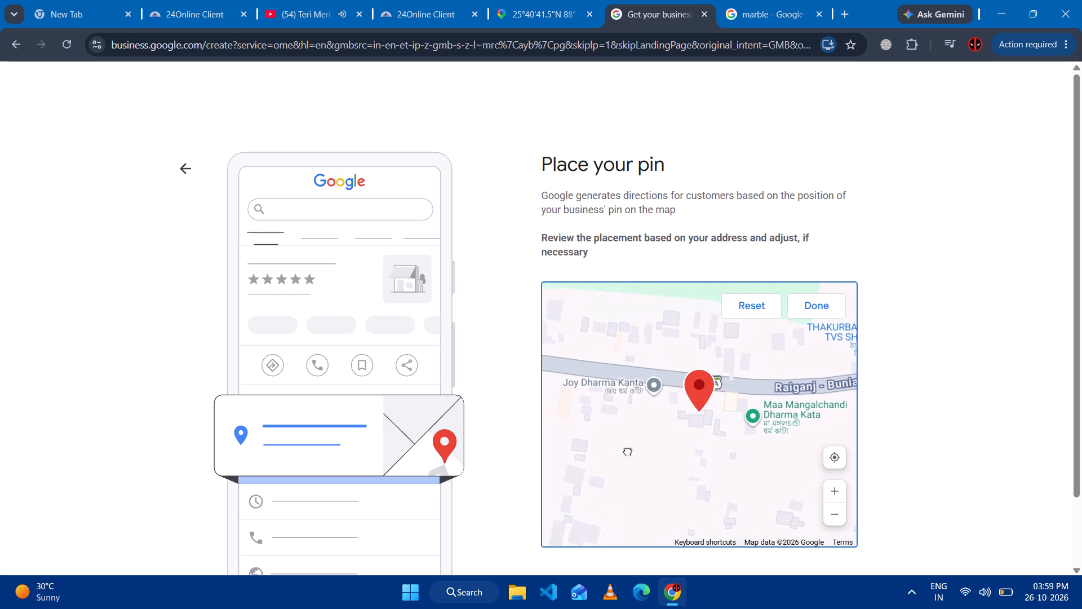
left_click_drag(627, 450, 627, 455)
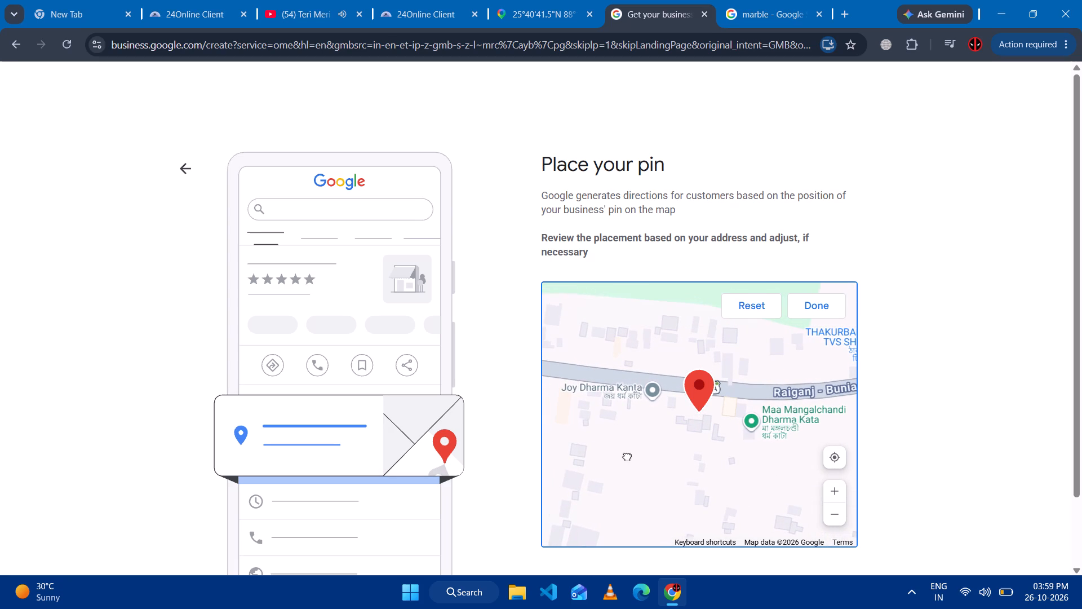
left_click_drag(627, 455, 626, 456)
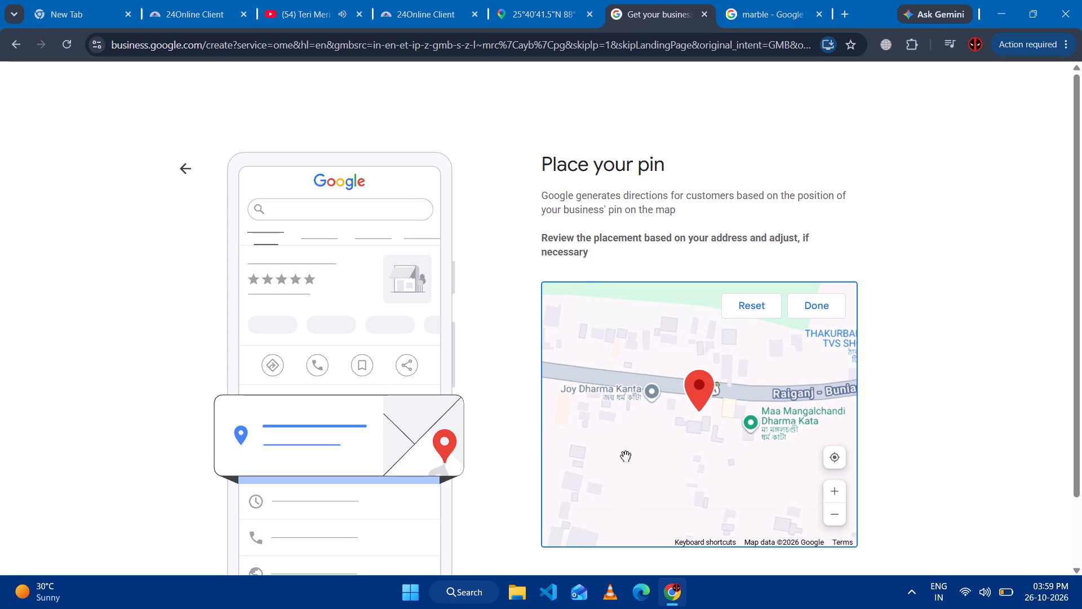
Check the reference location 25°40'41.5"N 88°12'06.8"E in Google Maps and reposition the business pin on the road between Joy Dharma Kanta and Roy Shop.
left_click(522, 0)
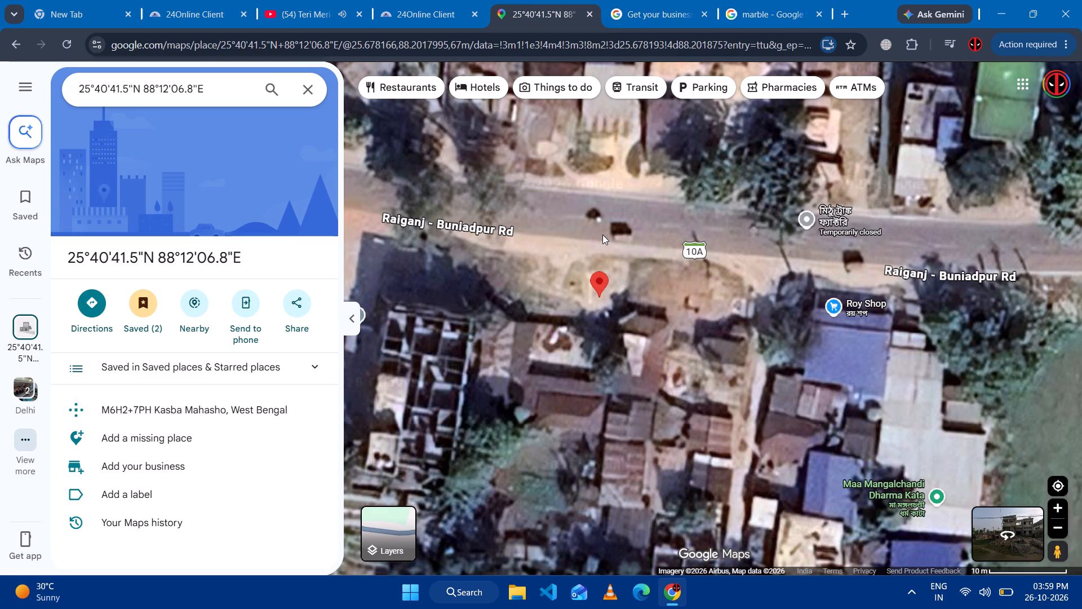
left_click_drag(550, 304, 608, 316)
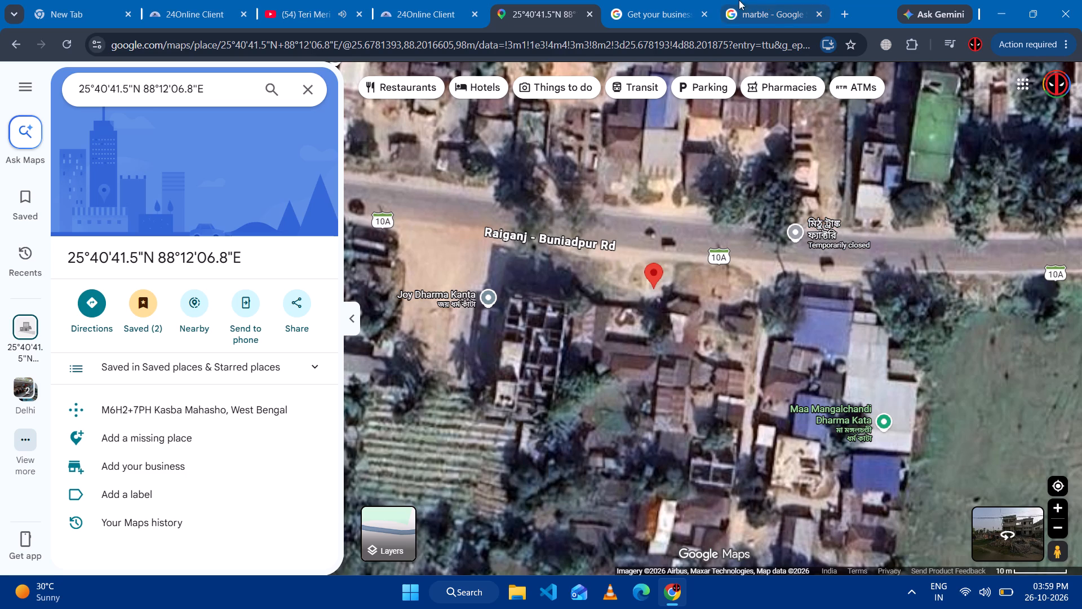
left_click(675, 6)
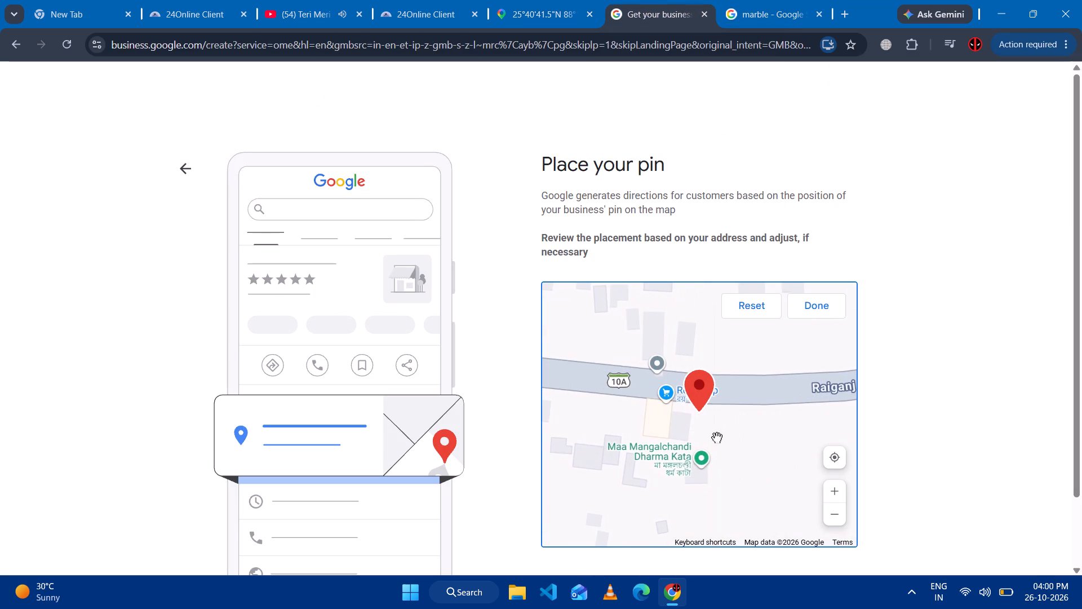
left_click_drag(717, 438, 799, 444)
left_click_drag(698, 441, 751, 455)
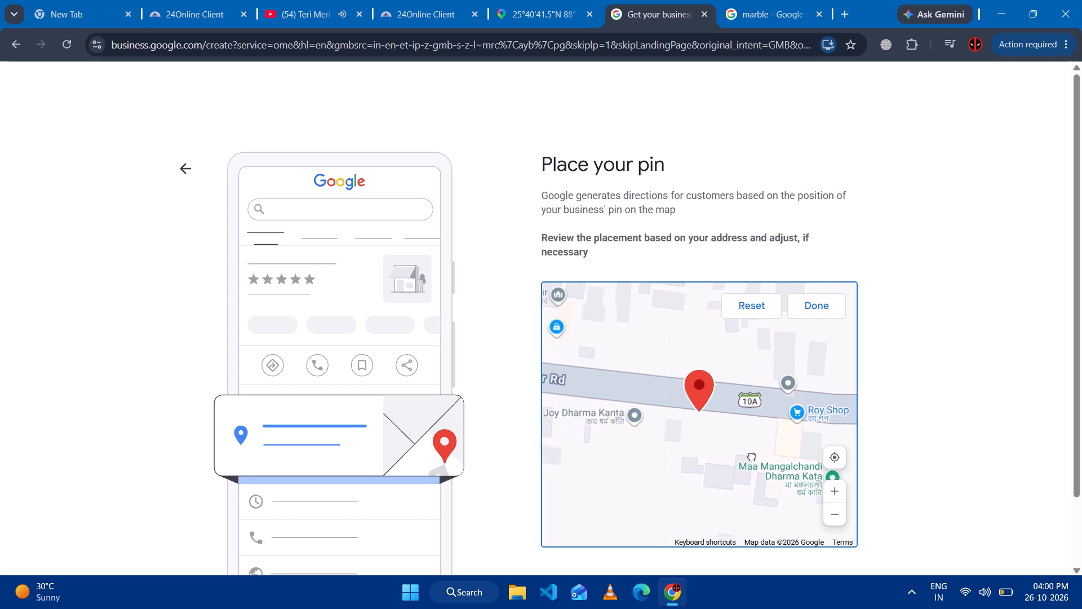
left_click_drag(751, 455, 757, 454)
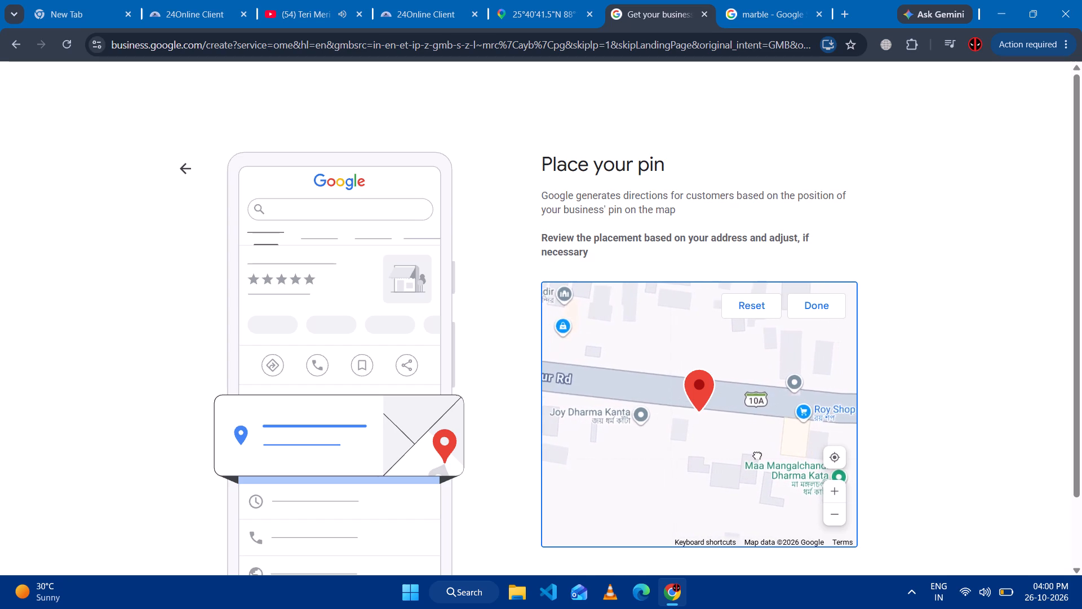
left_click_drag(757, 454, 751, 447)
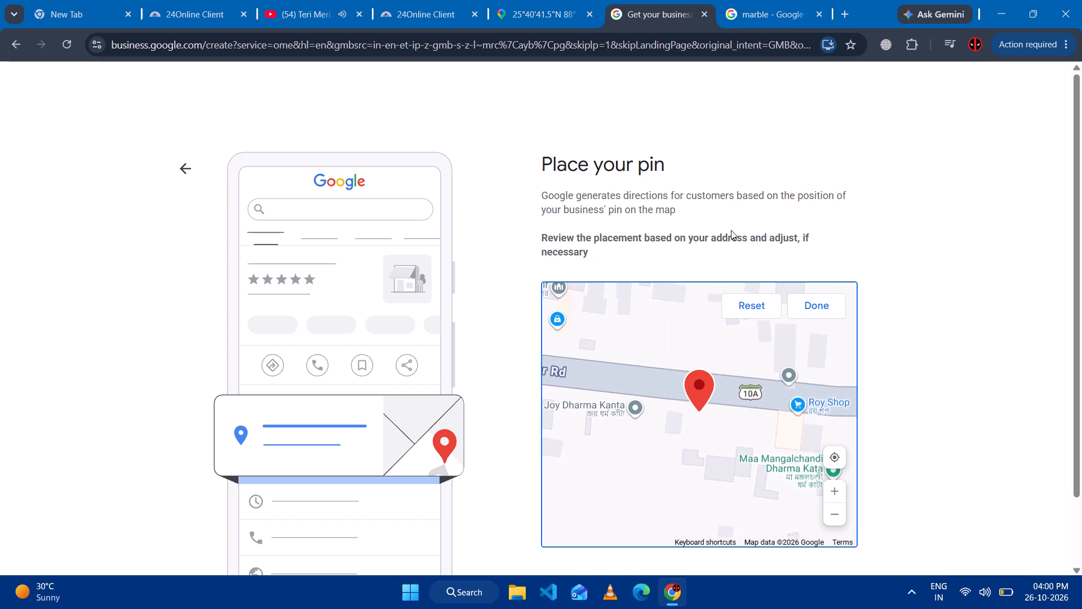
Compare with the reference location again and fine-tune the pin to the southern edge of Raiganj - Buniadpur Rd, just west of the 10A marker.
left_click(531, 0)
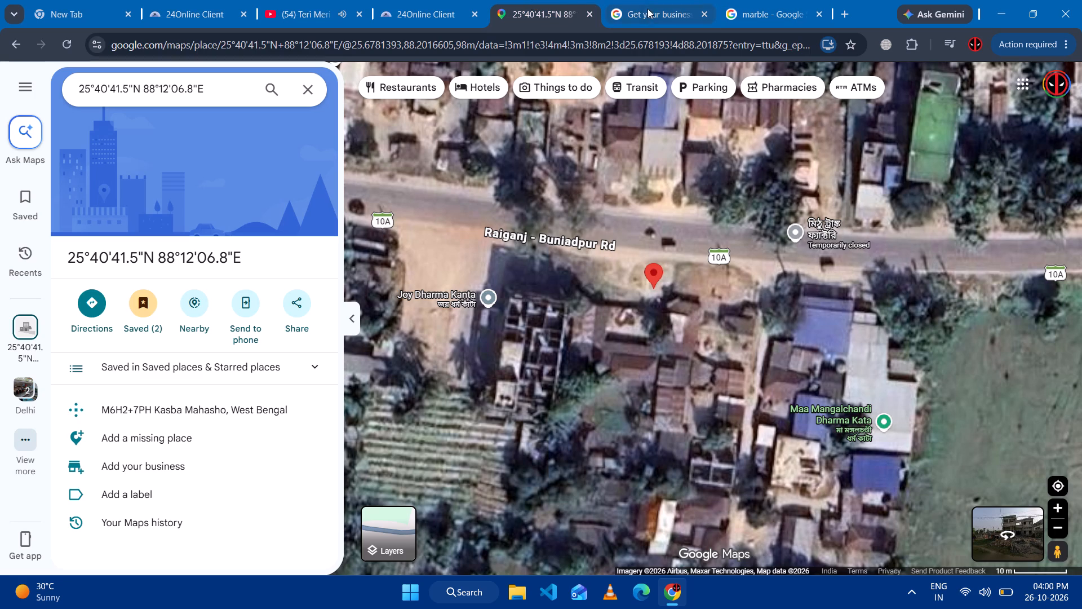
left_click(668, 10)
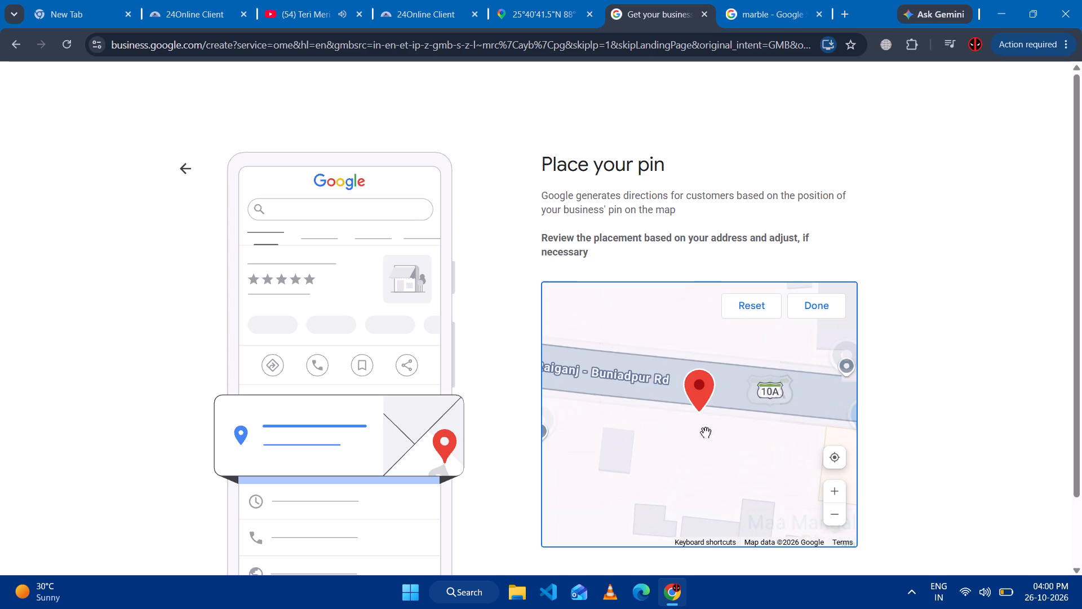
left_click_drag(680, 467, 572, 515)
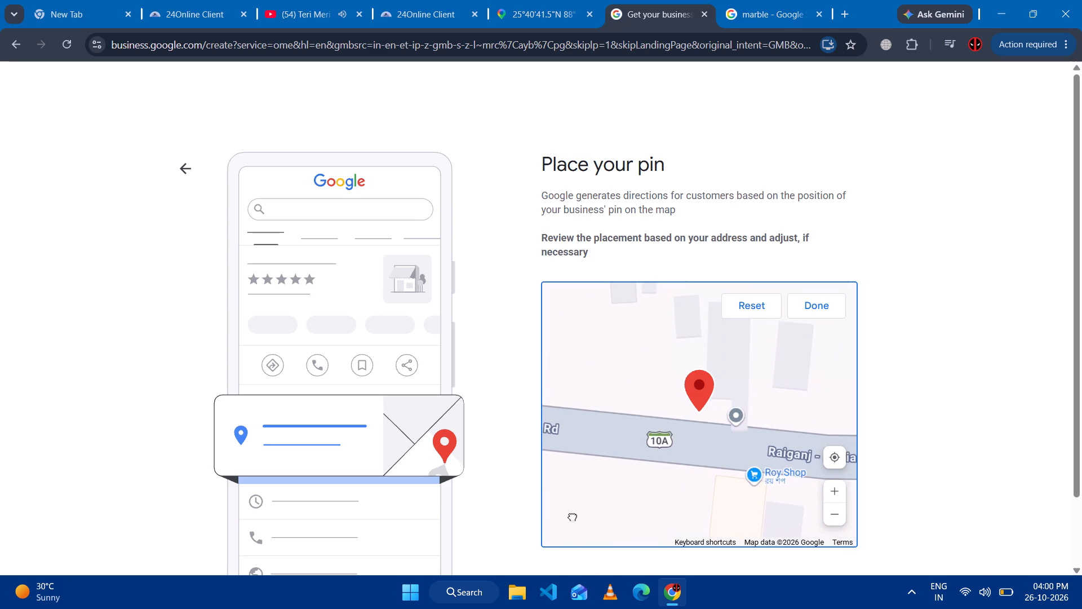
left_click_drag(572, 515, 697, 487)
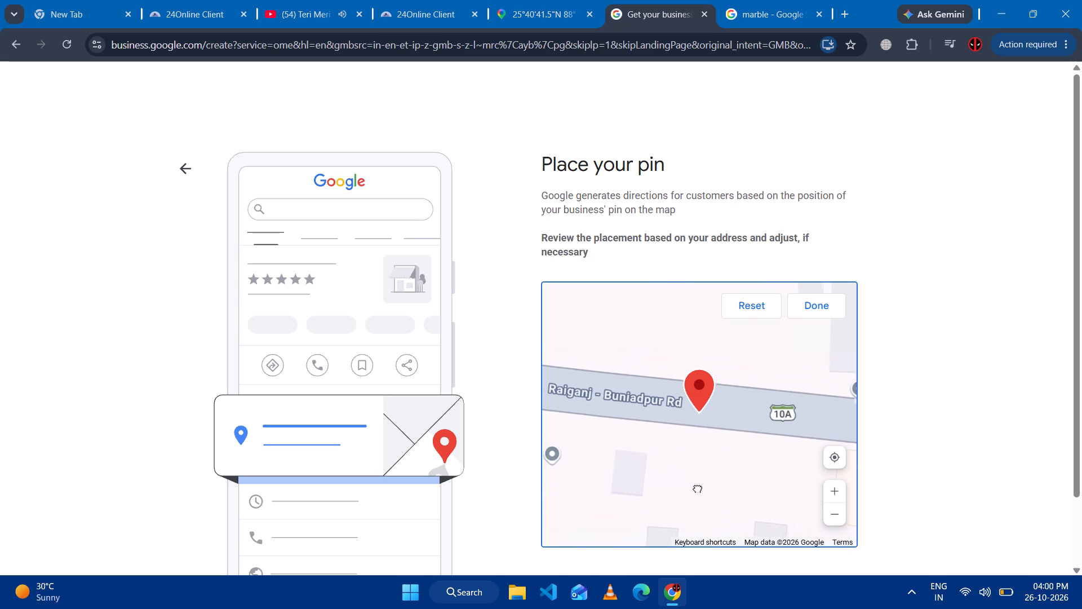
left_click_drag(697, 487, 689, 465)
left_click(551, 5)
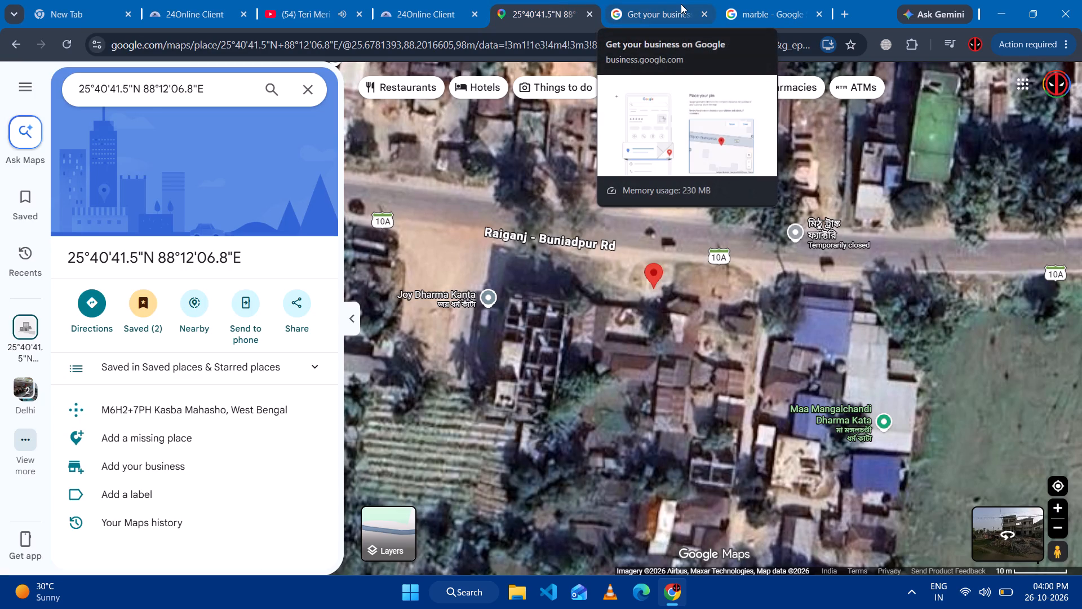
left_click(776, 4)
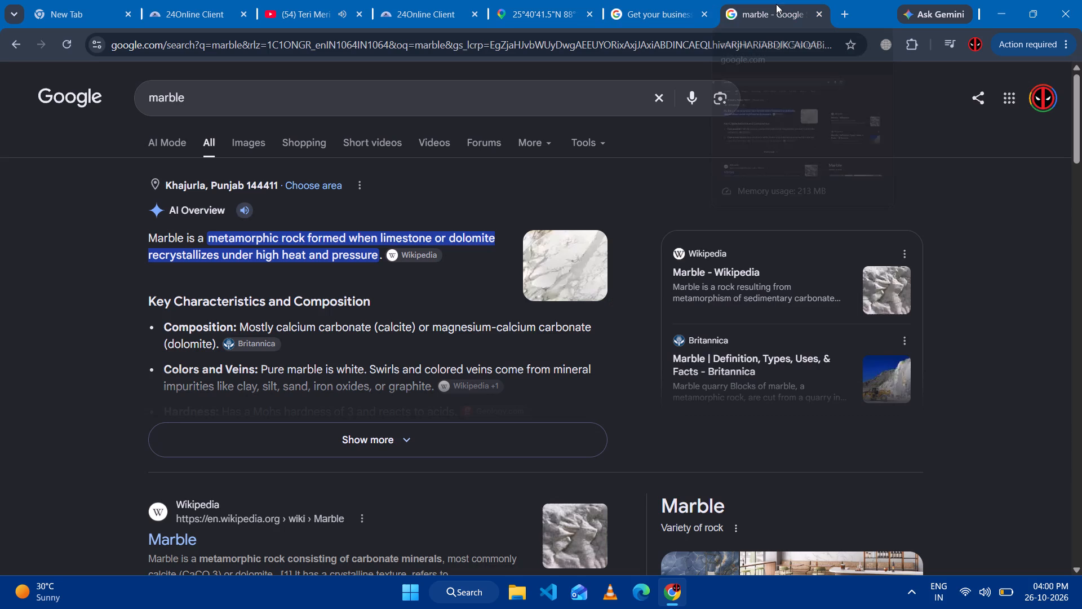
left_click(660, 6)
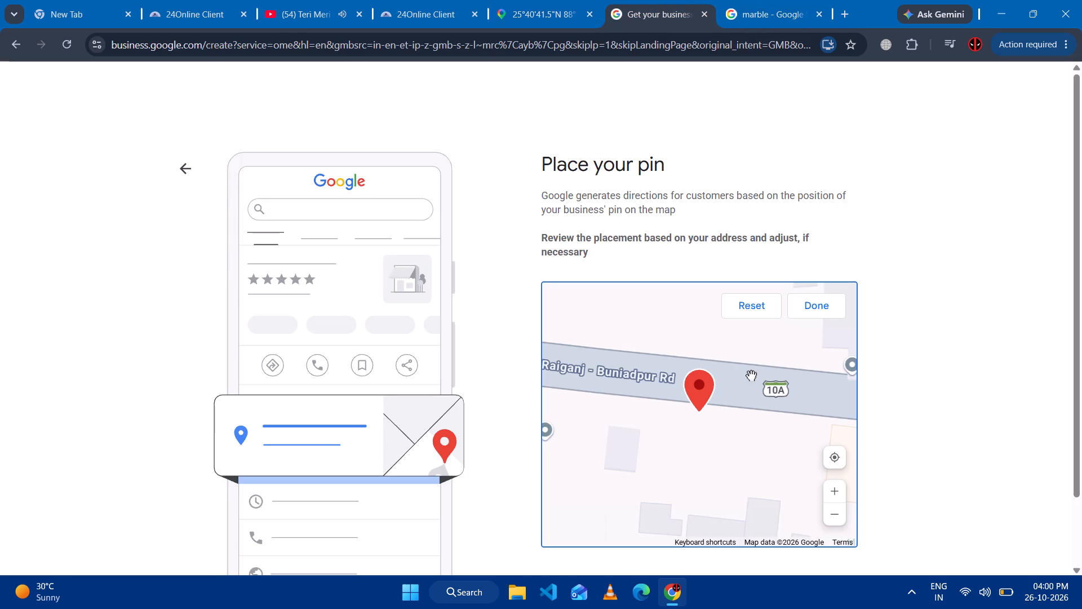
left_click_drag(718, 433, 710, 424)
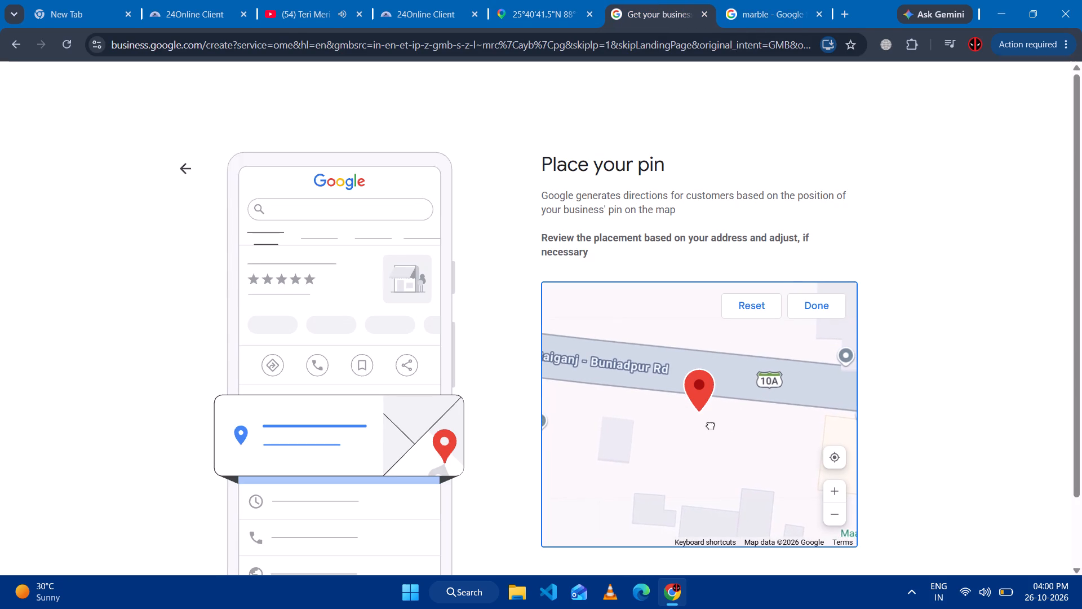
left_click_drag(710, 424, 709, 425)
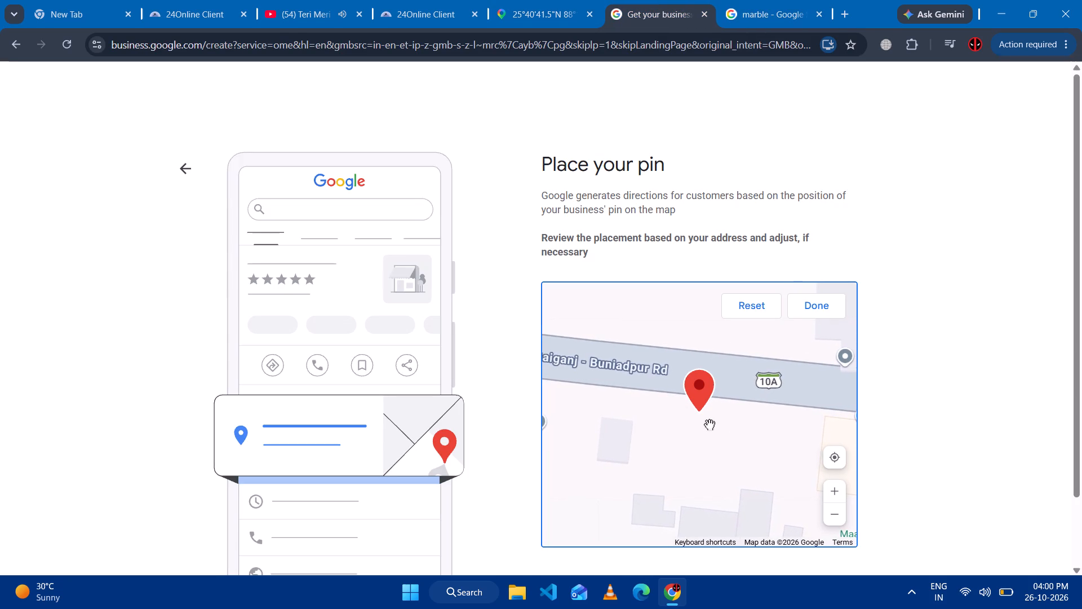
Finish adjusting the pin and confirm its placement.
left_click(812, 311)
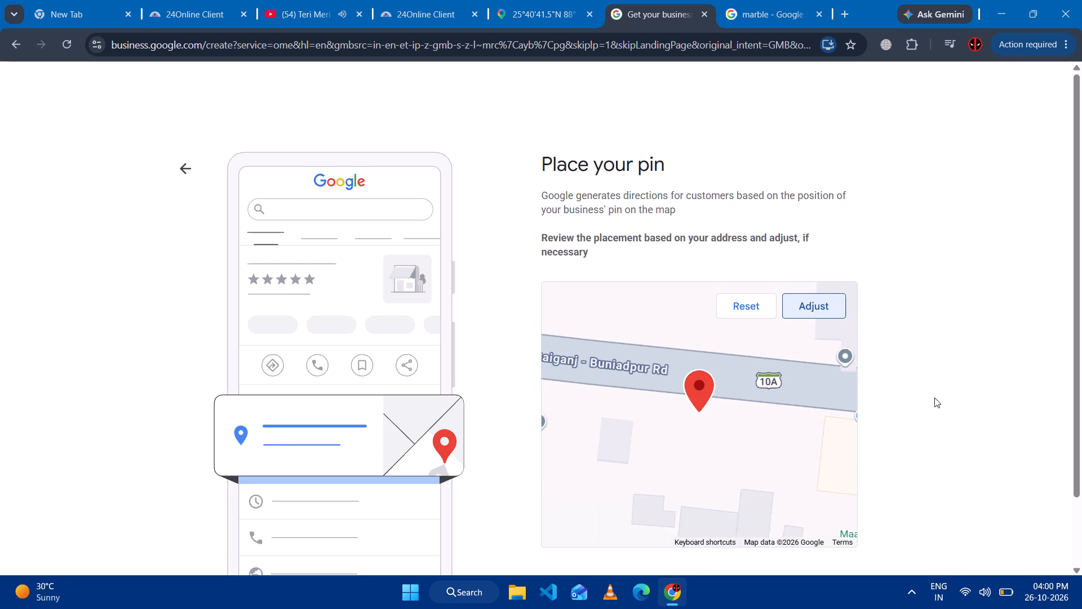
scroll(934, 398, "down", 3)
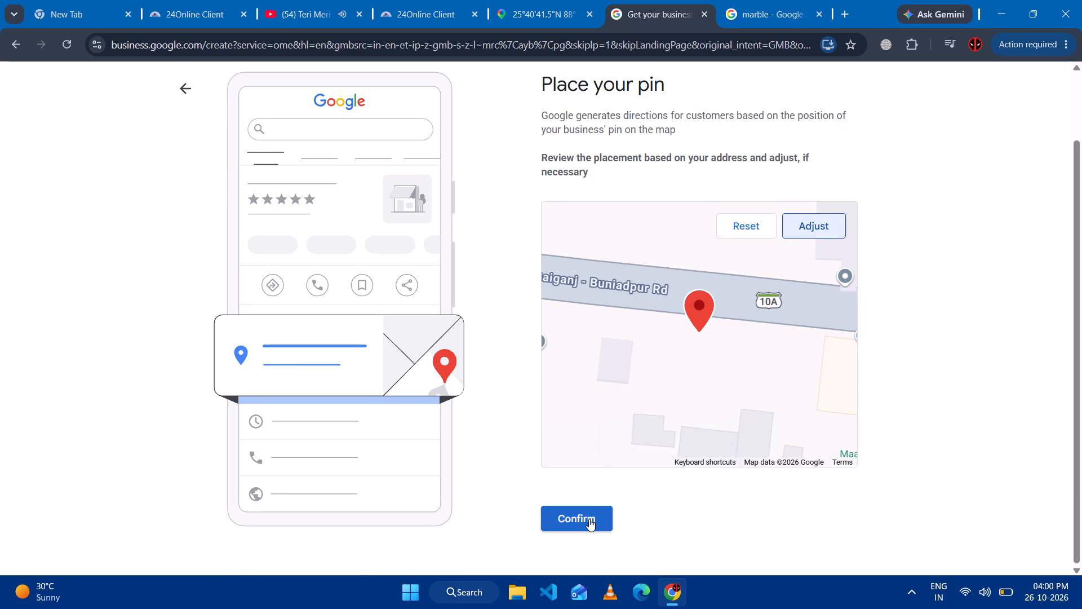
left_click(589, 519)
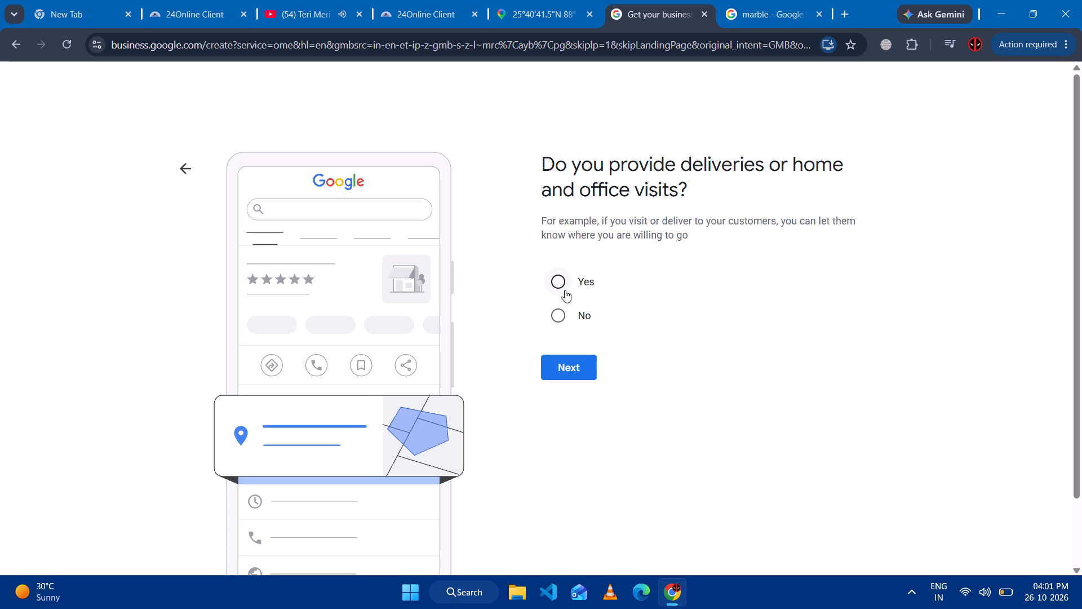
Answer Yes to providing deliveries or home and office visits.
left_click(560, 283)
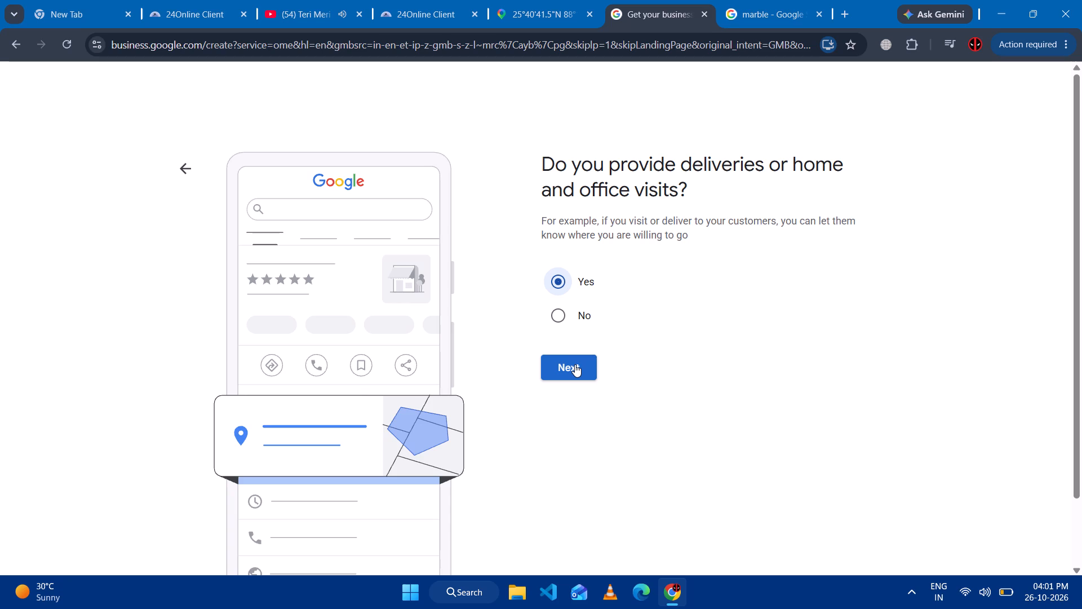
Submit the Yes answer about deliveries or home and office visits.
left_click(575, 364)
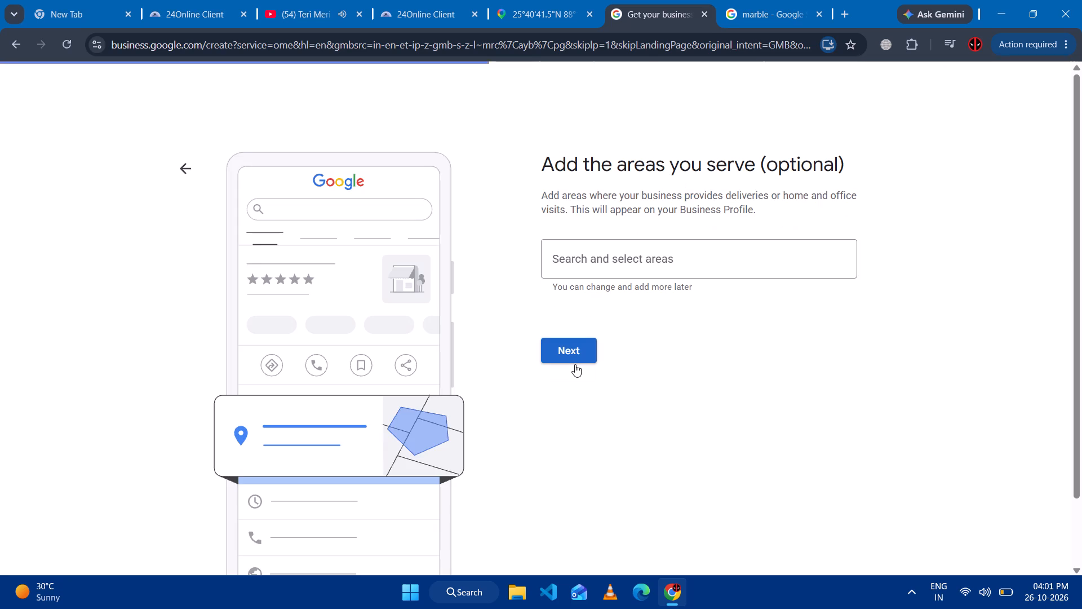
Leave the optional service areas blank and continue to the following page of the business profile setup.
left_click(611, 248)
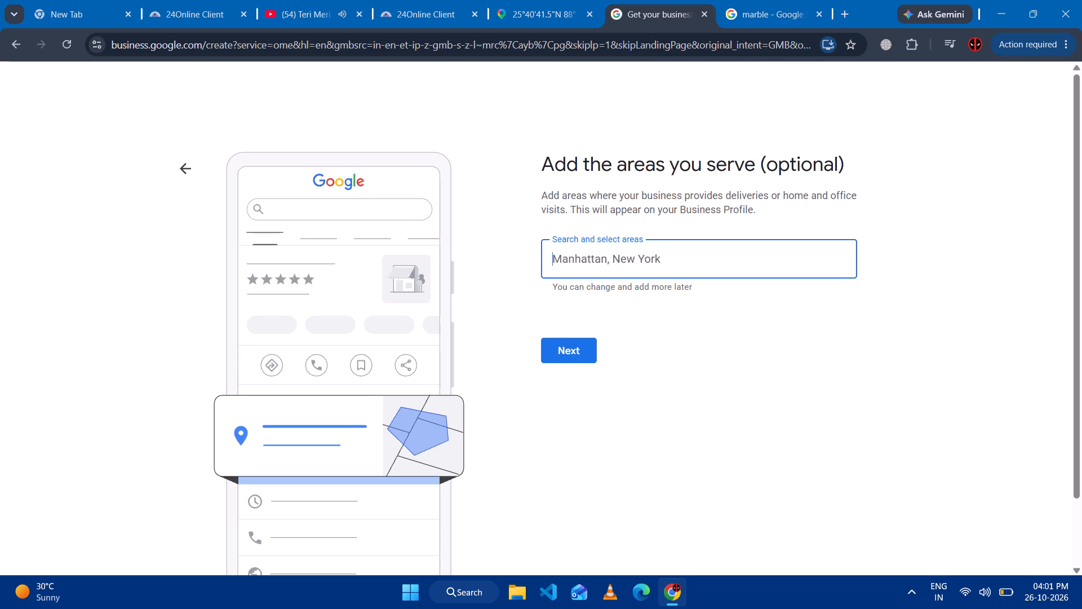
left_click(577, 337)
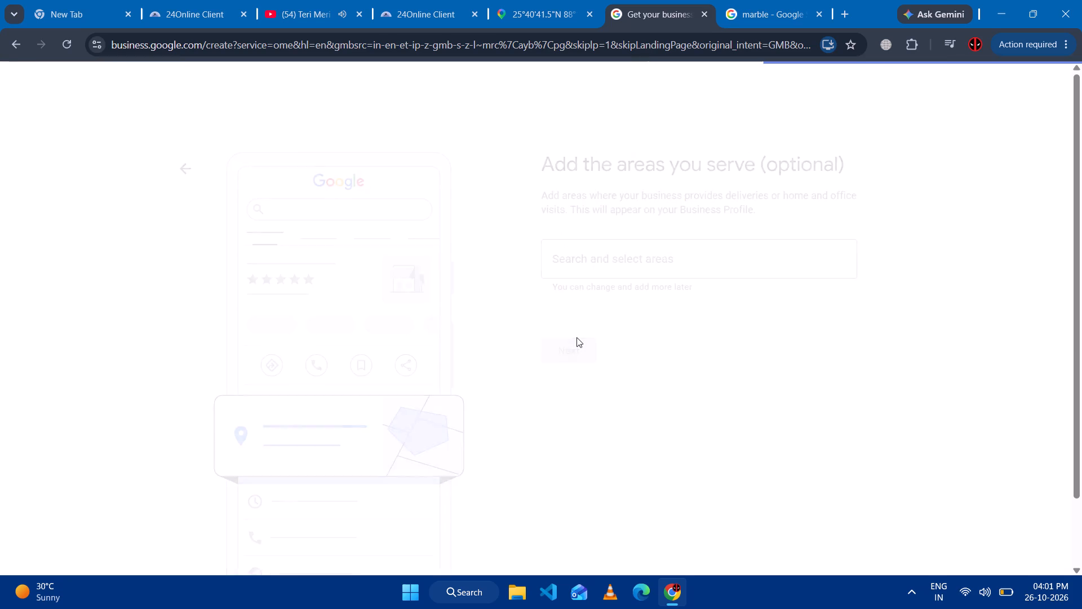
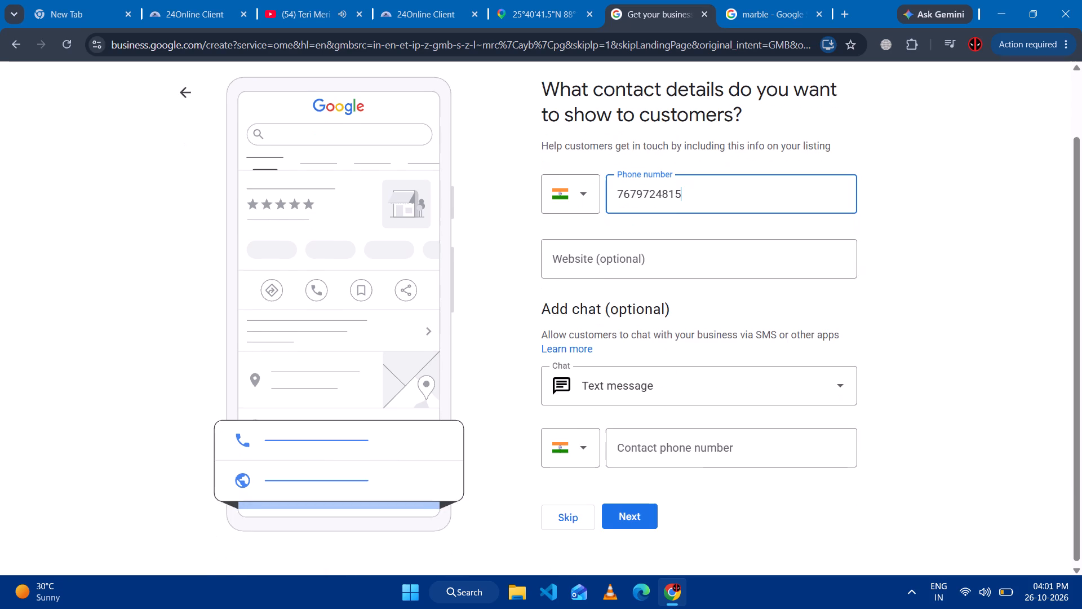
Set the optional customer chat method in the contact details to WhatsApp.
left_click(664, 382)
left_click(640, 417)
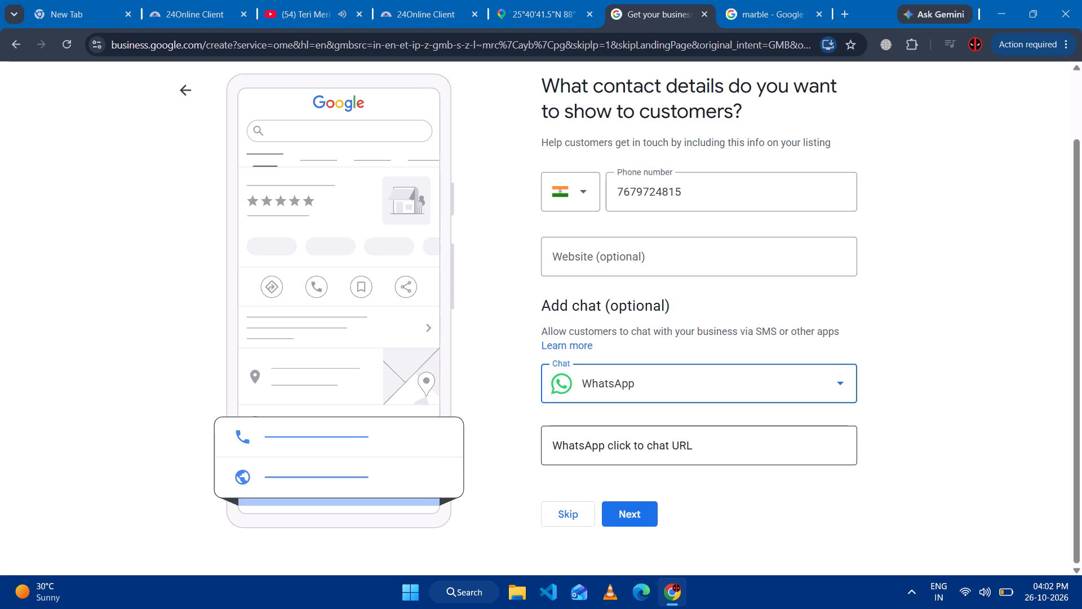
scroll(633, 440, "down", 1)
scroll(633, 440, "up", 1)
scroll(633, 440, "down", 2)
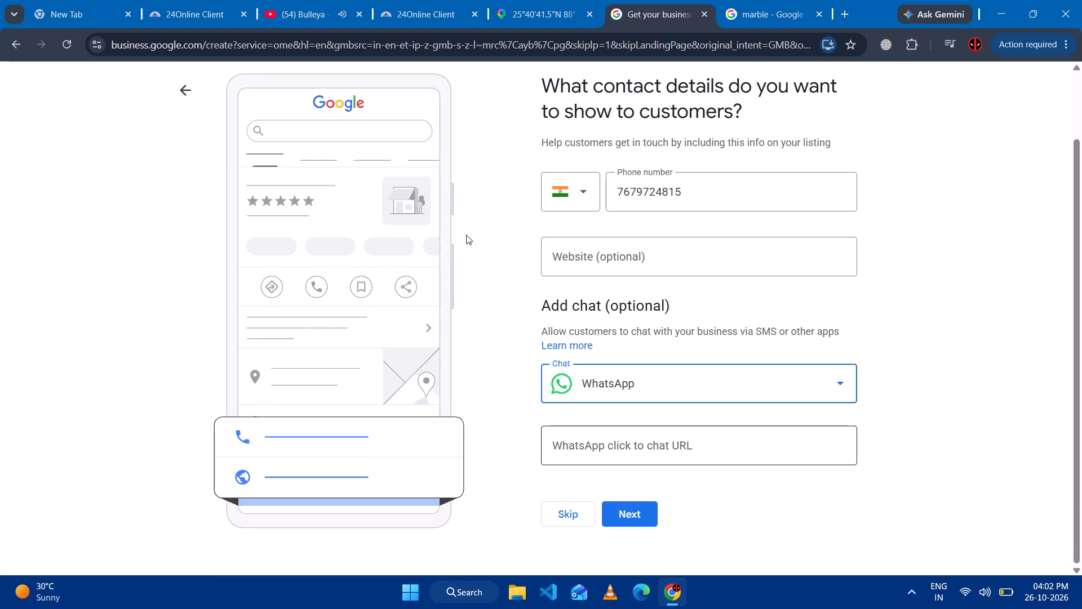
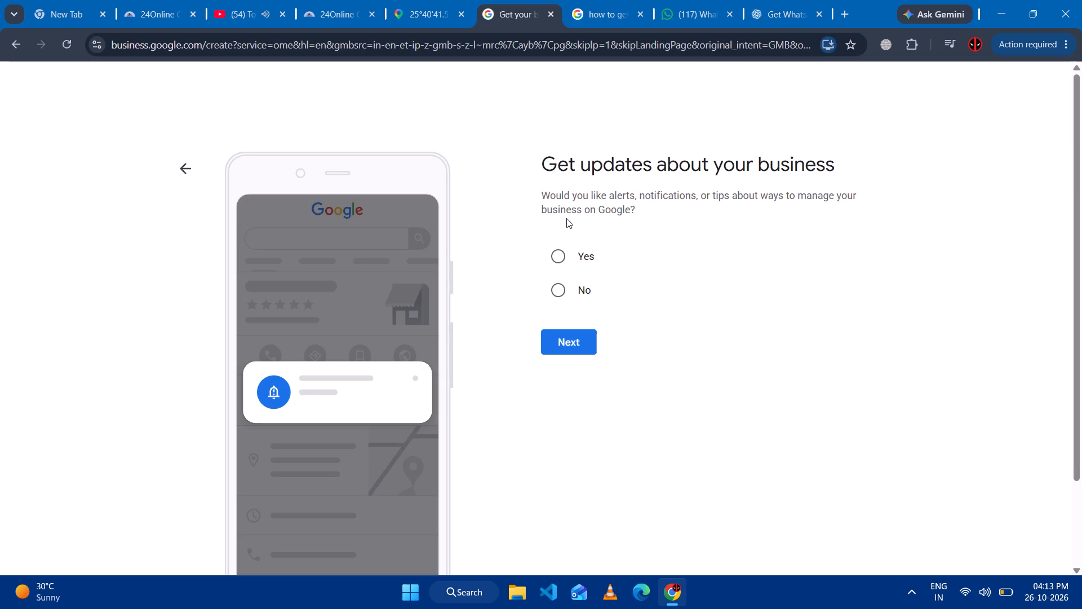
Answer Yes to receiving alerts, notifications and tips about managing the business on Google, and submit the answer.
left_click(560, 264)
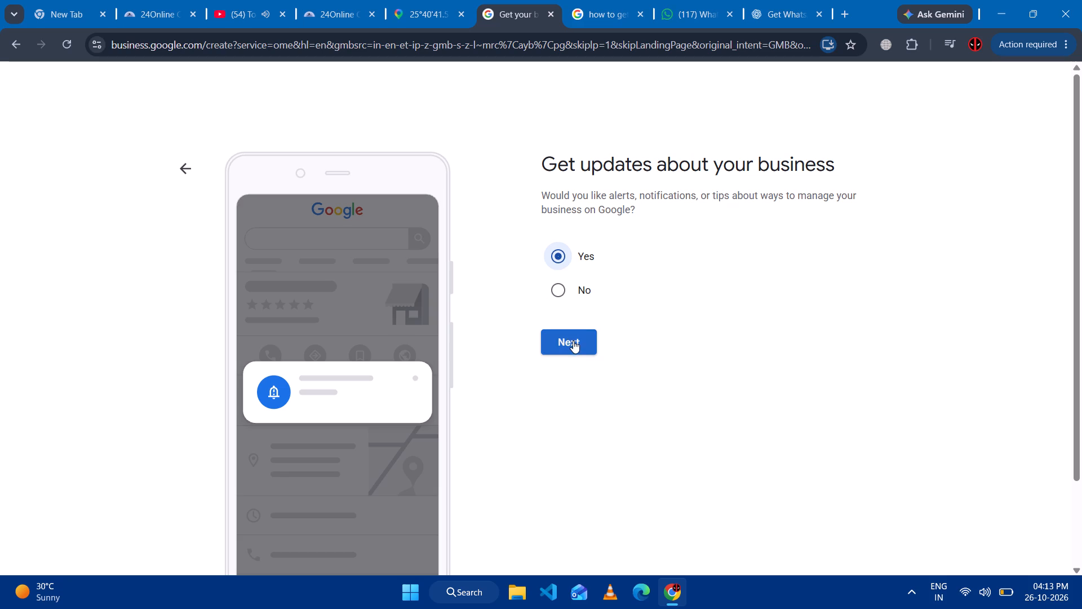
left_click(573, 341)
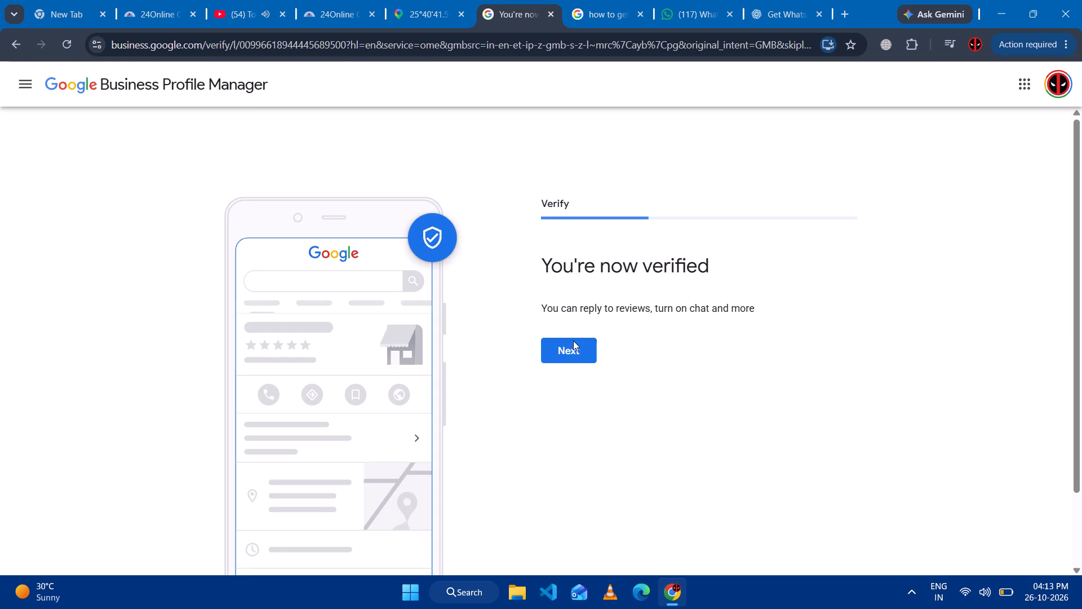
Continue past the verification confirmation and mark Sunday through Friday as open in the business hours.
left_click(577, 359)
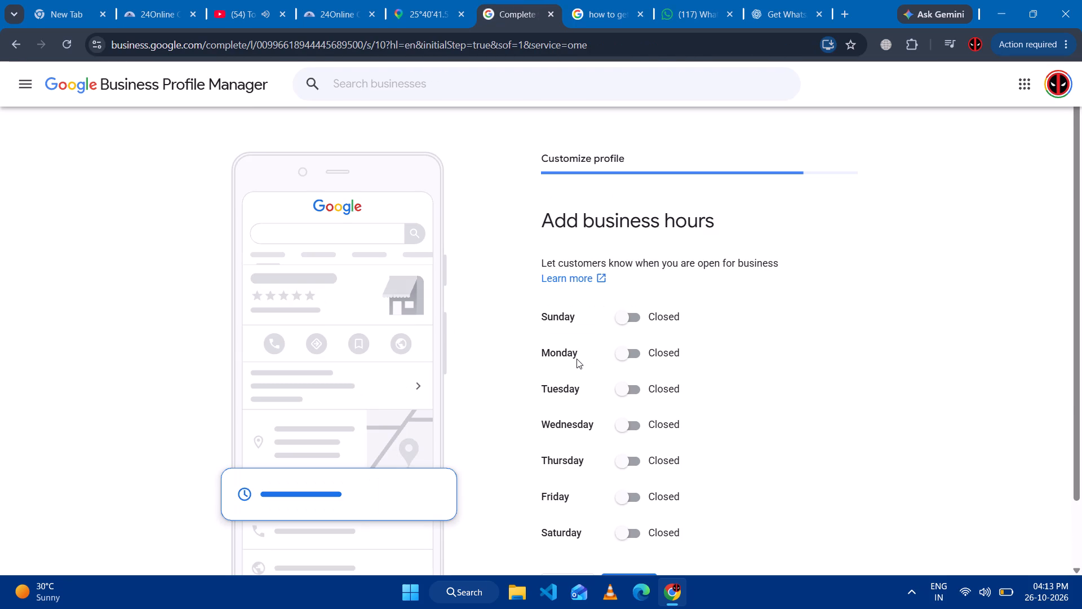
scroll(577, 359, "down", 1)
left_click(620, 278)
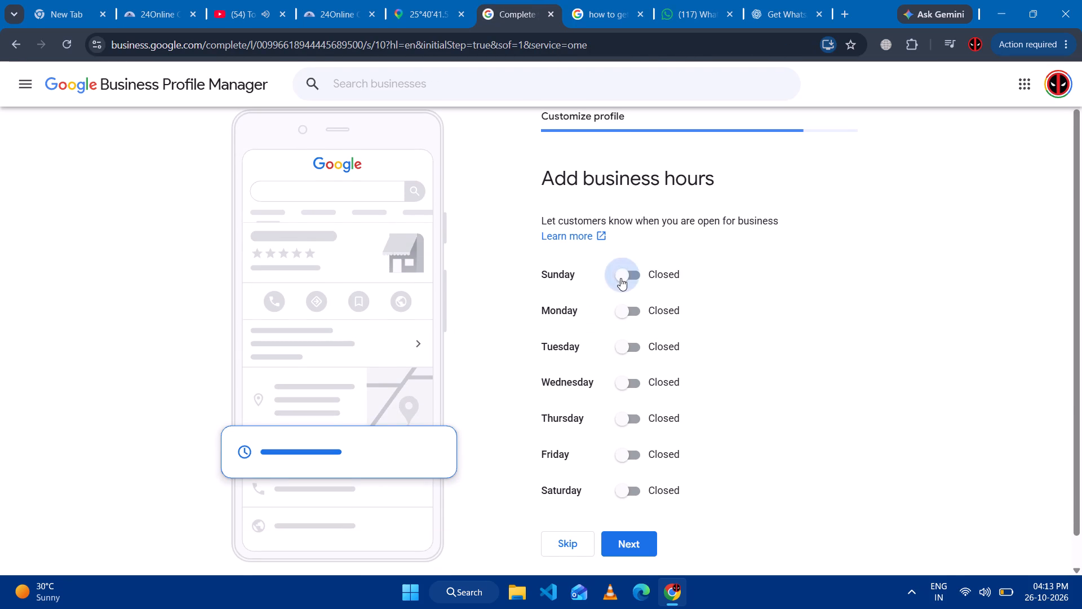
left_click(624, 333)
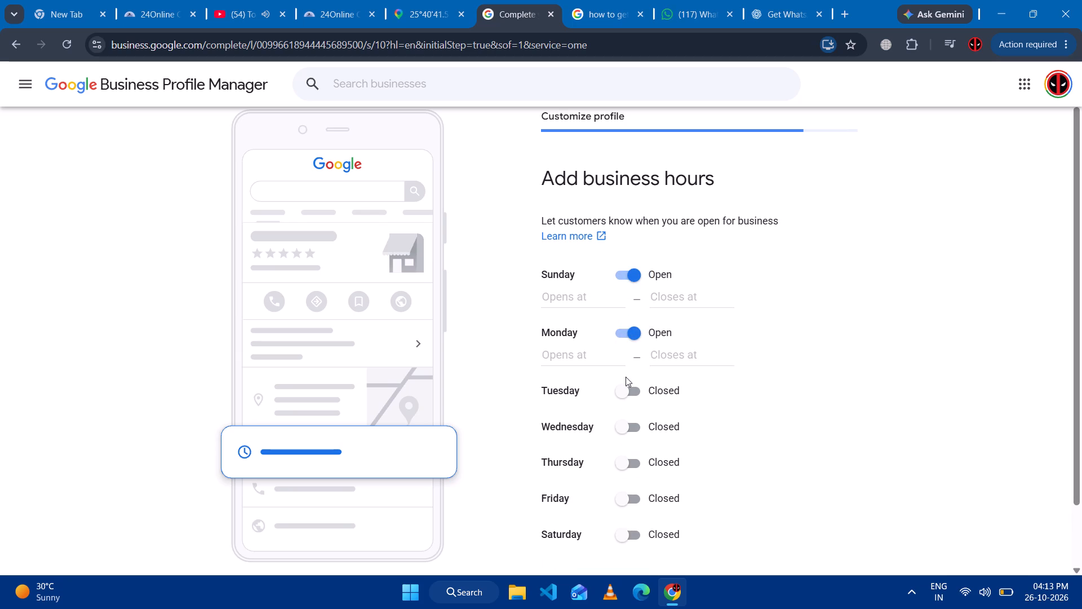
left_click(627, 389)
left_click(634, 452)
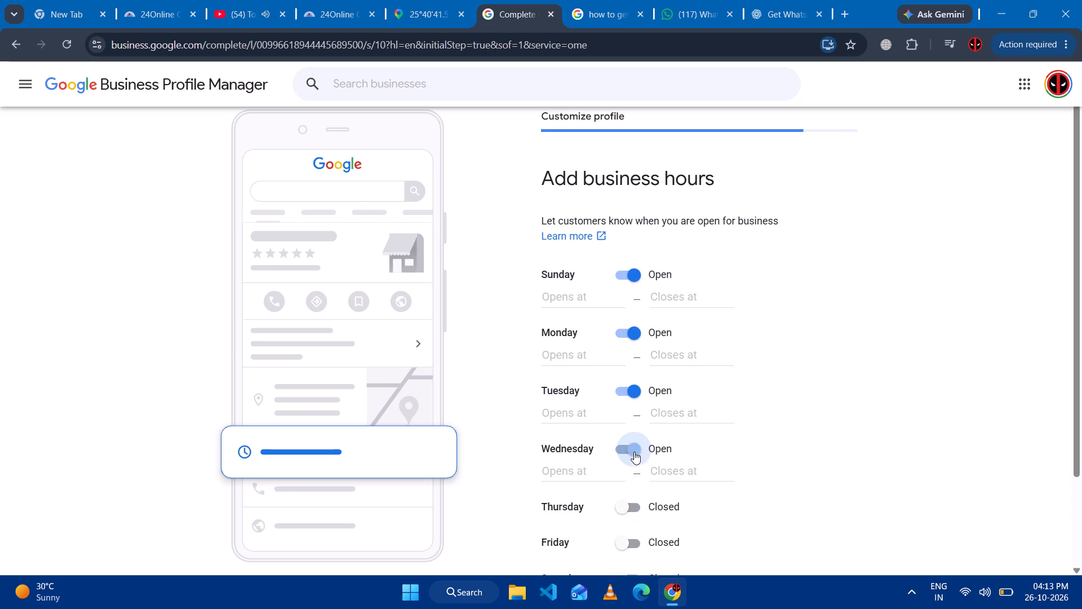
left_click(635, 505)
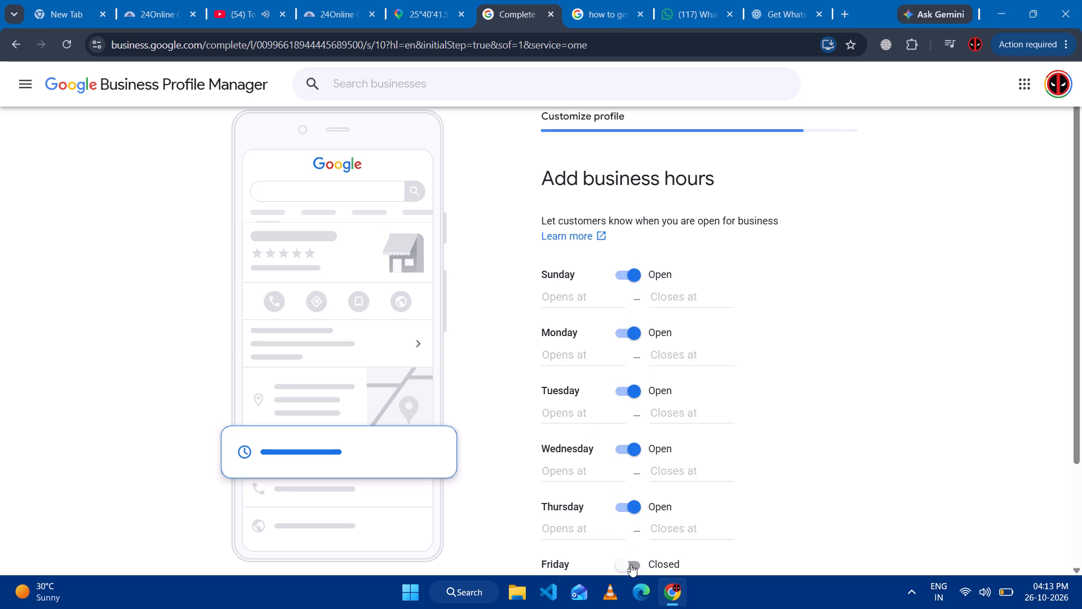
left_click(631, 564)
Set Sunday's business hours to 8:00 AM – 9:00 PM.
scroll(578, 304, "down", 1)
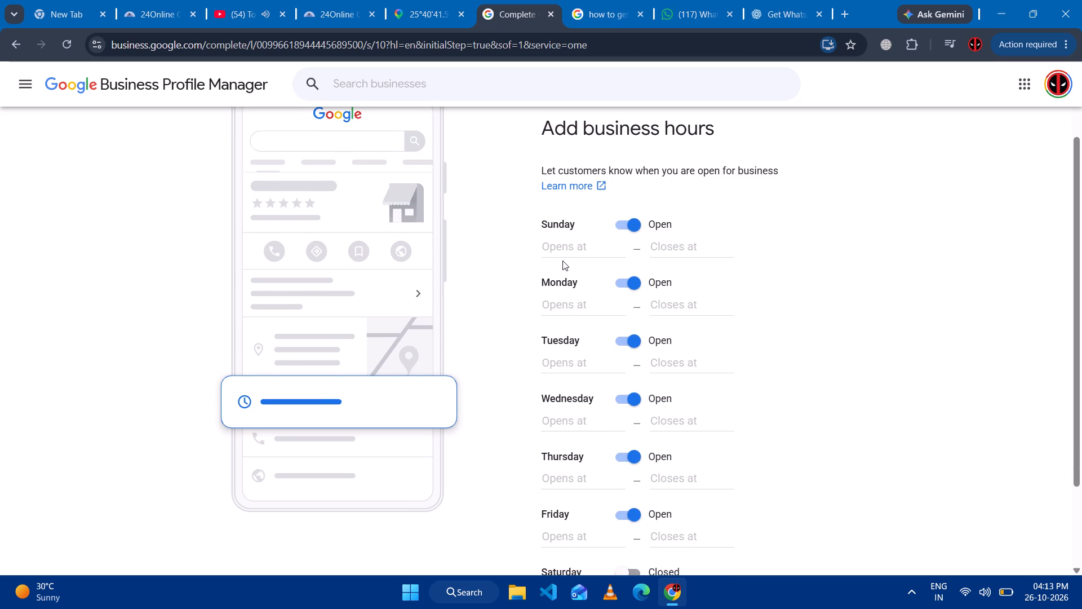
left_click(562, 251)
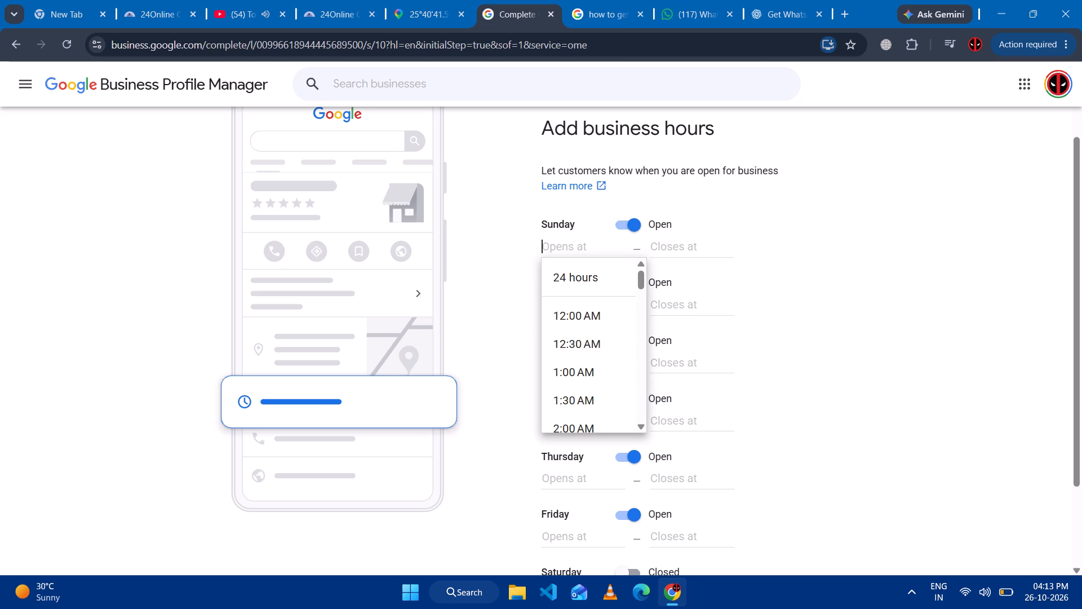
key("8")
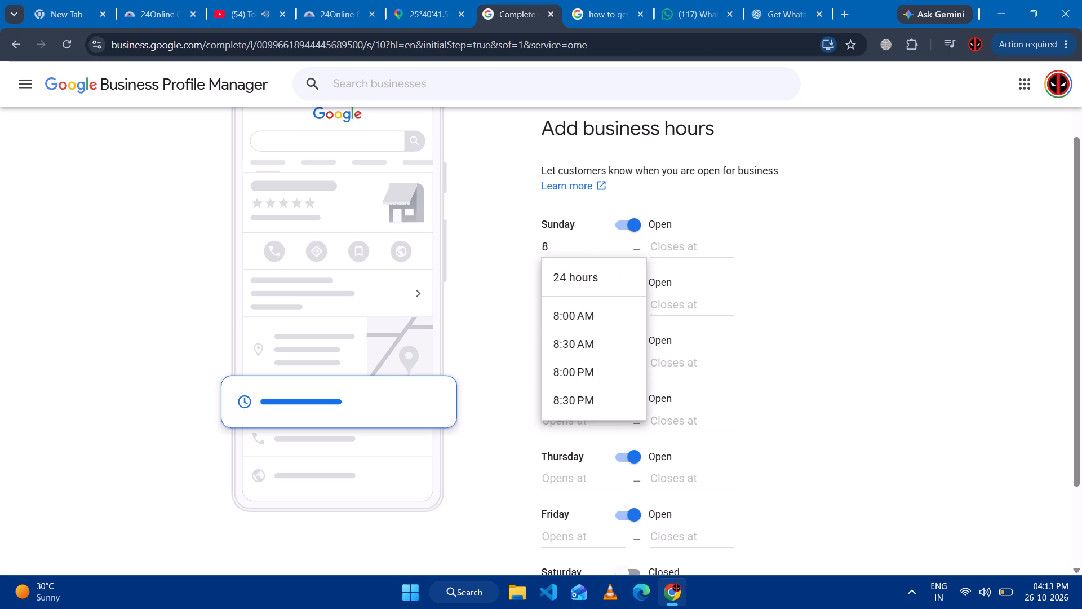
left_click(583, 315)
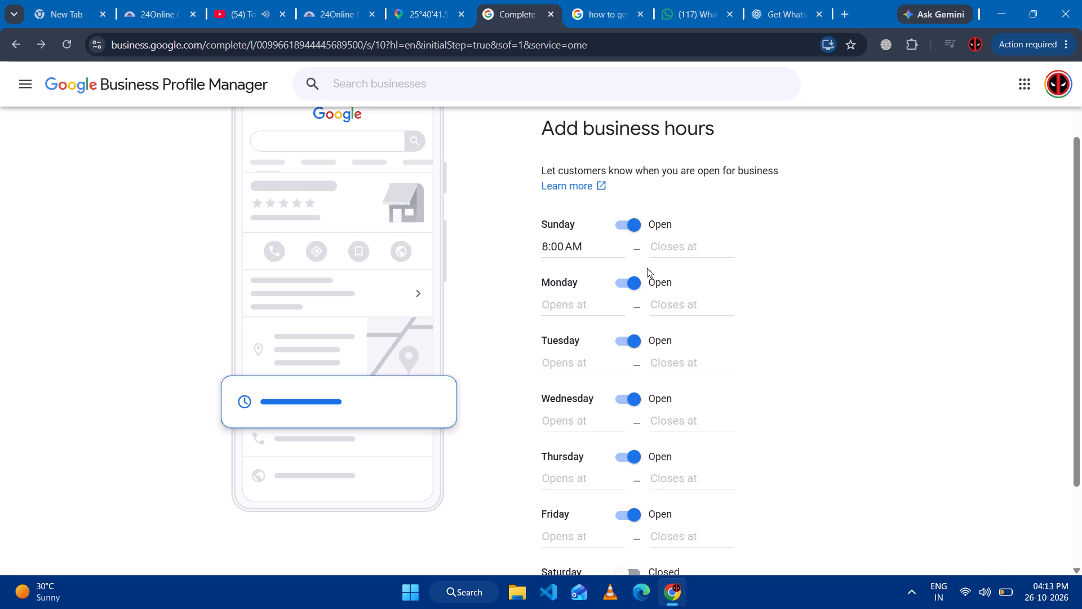
left_click(664, 248)
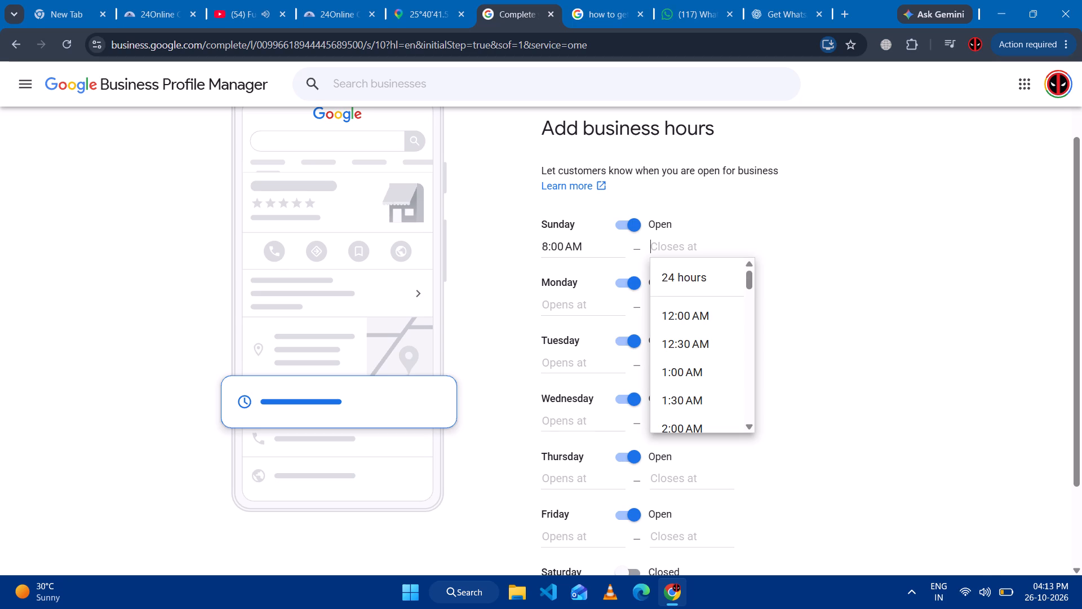
key("9")
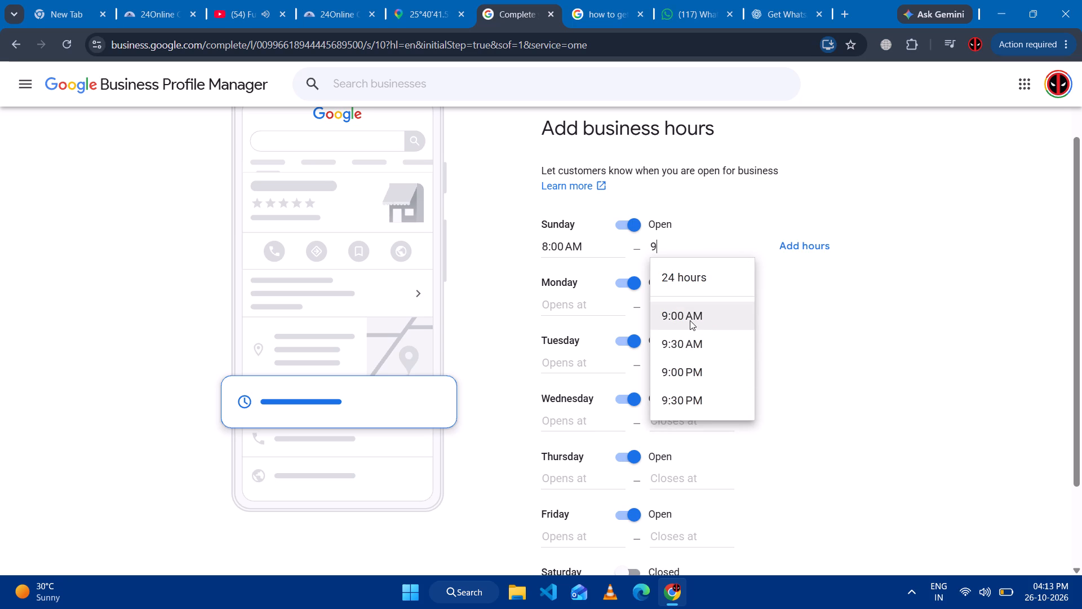
left_click(690, 320)
key("BackSpace")
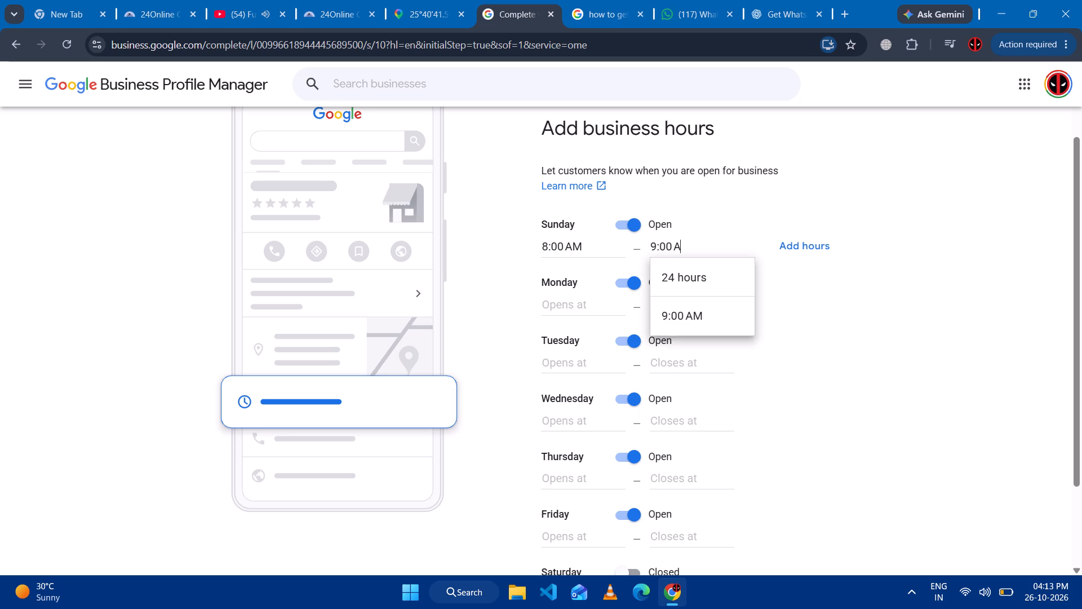
key("BackSpace")
key("9")
key("BackSpace")
key("p")
left_click(683, 328)
Set Monday's opening time to 8:00 AM and its closing time to 9:00 AM.
left_click(581, 298)
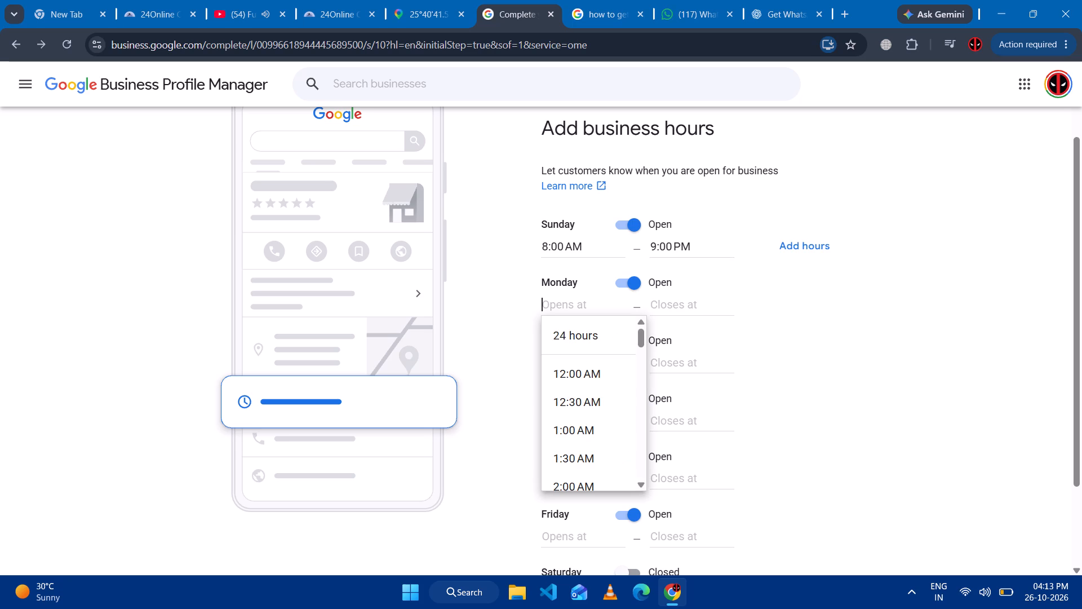
key("8")
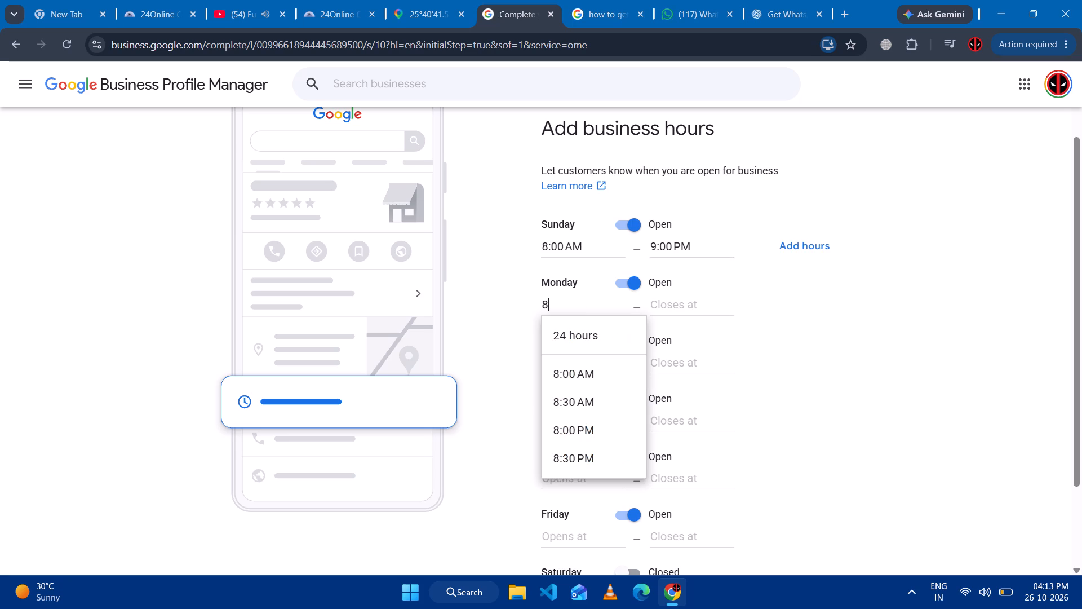
left_click(592, 370)
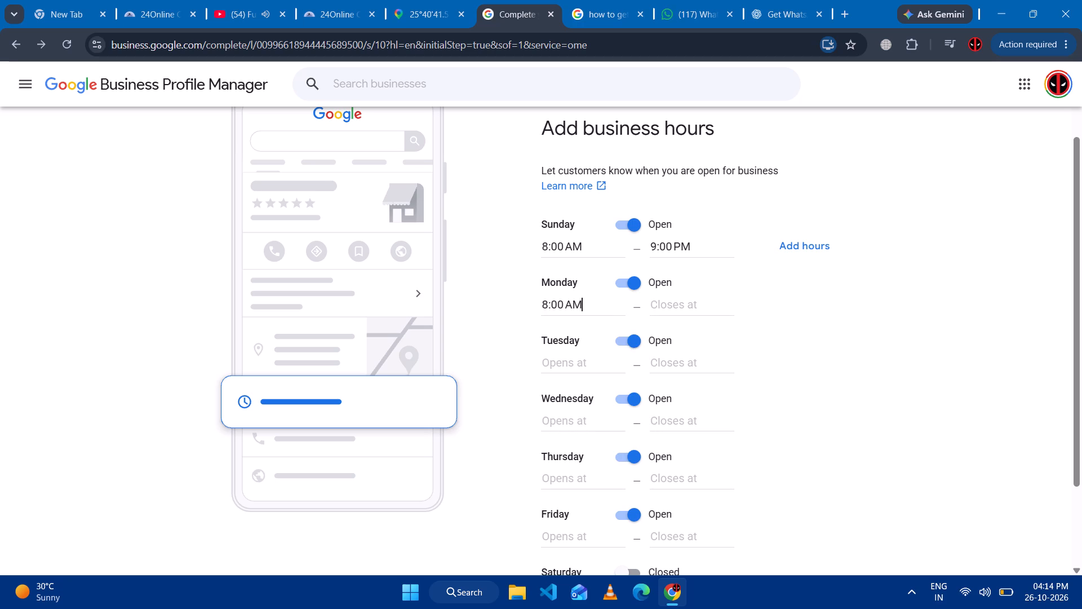
left_click(659, 308)
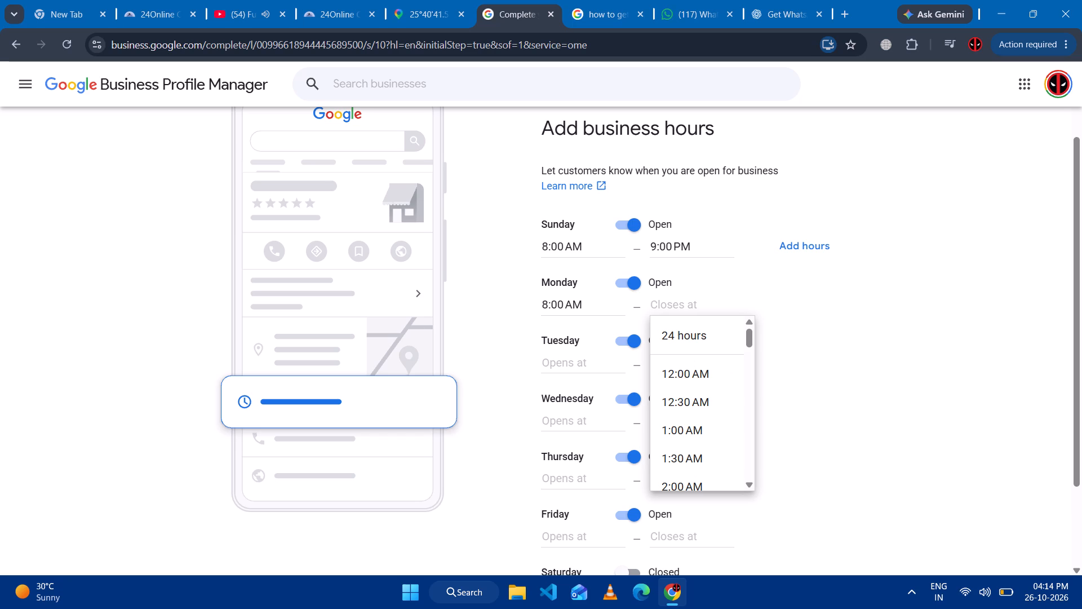
key("BackSpace")
key("BackSpace")
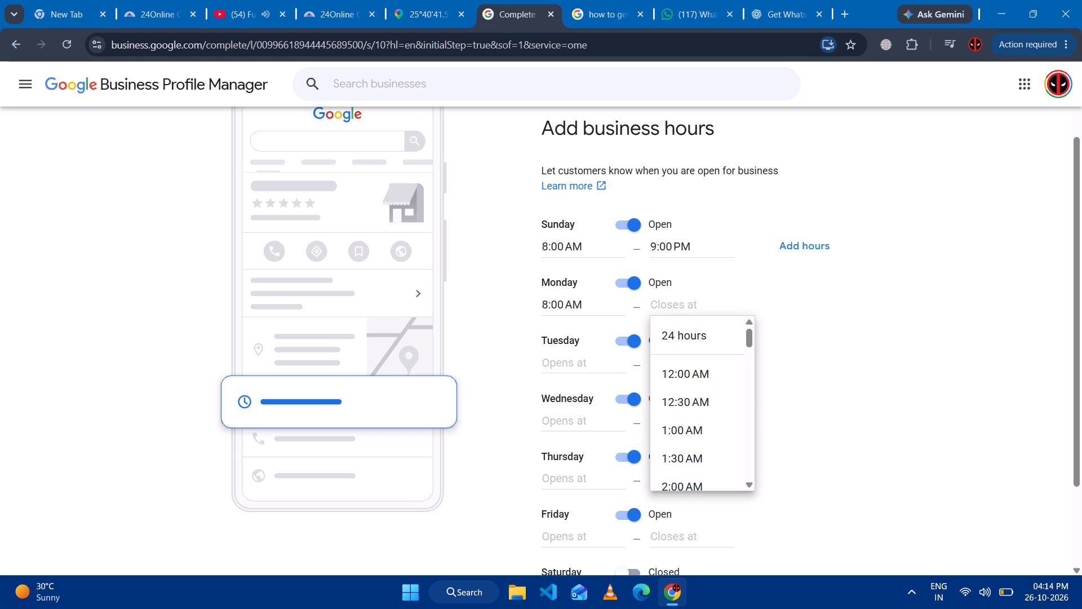
left_click(662, 302)
key("9")
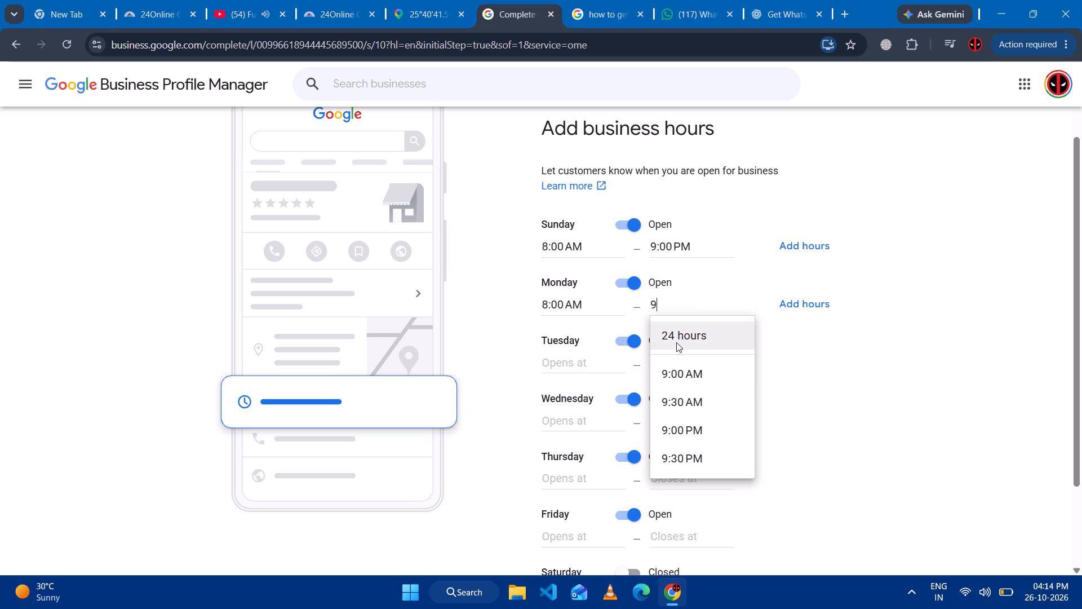
left_click(684, 369)
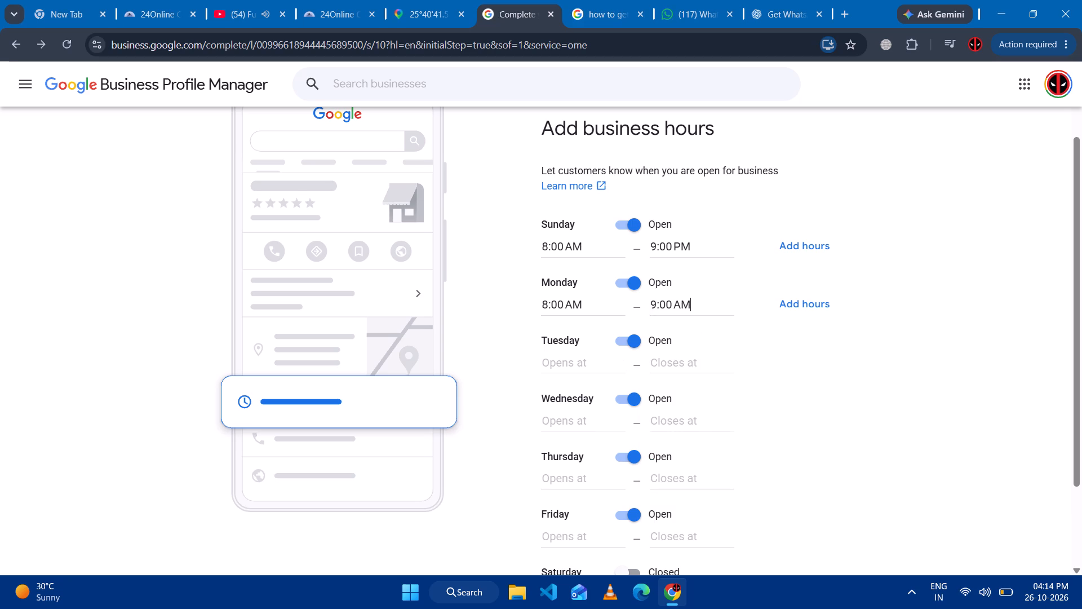
Set Tuesday's business hours to 8:00 AM – 9:00 PM.
left_click(574, 363)
key("8")
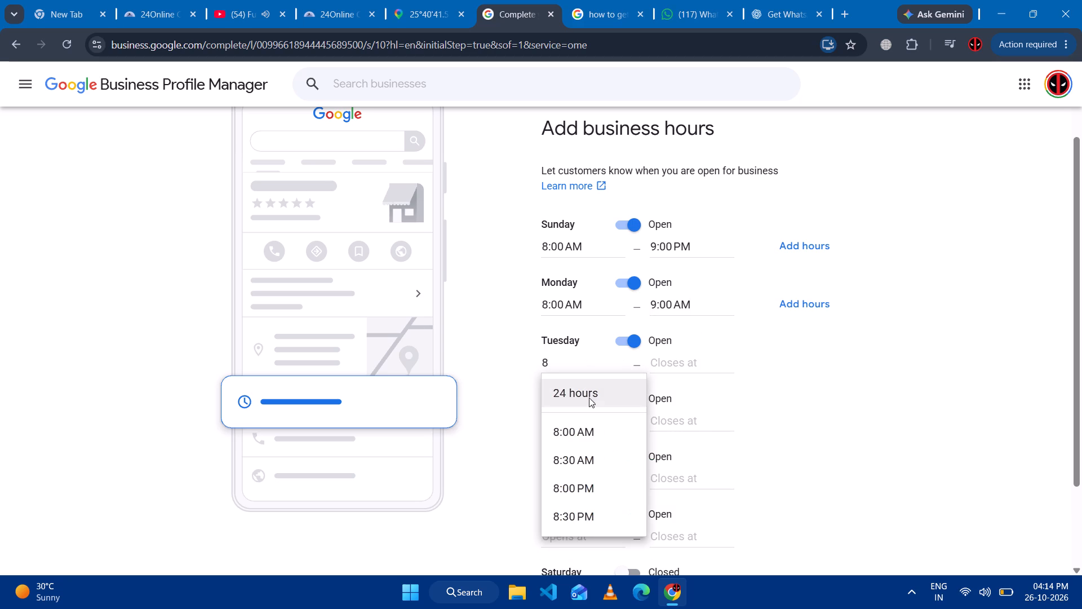
left_click(588, 439)
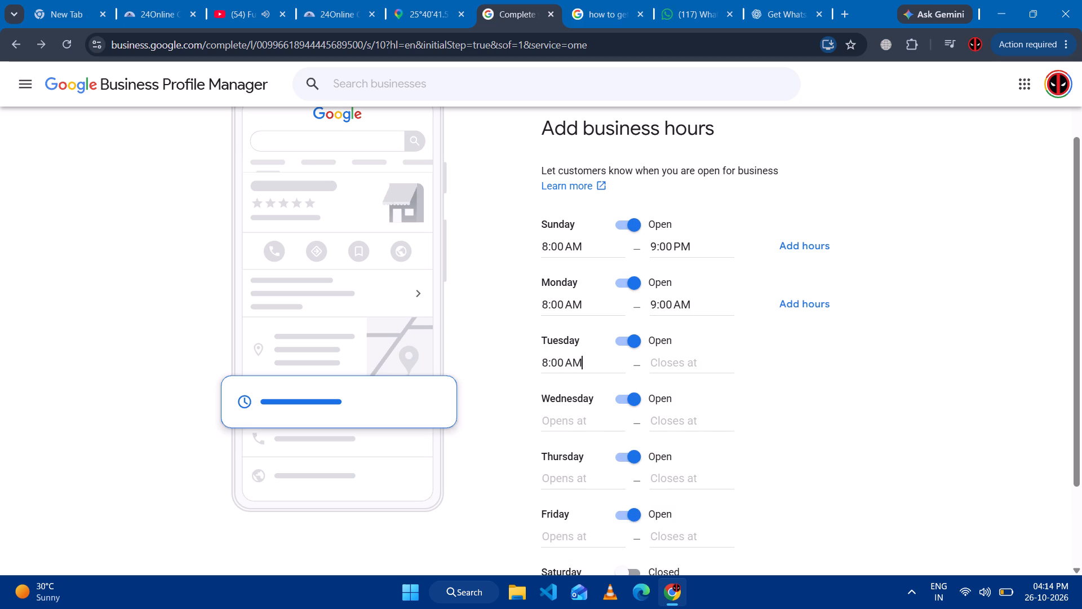
left_click(664, 370)
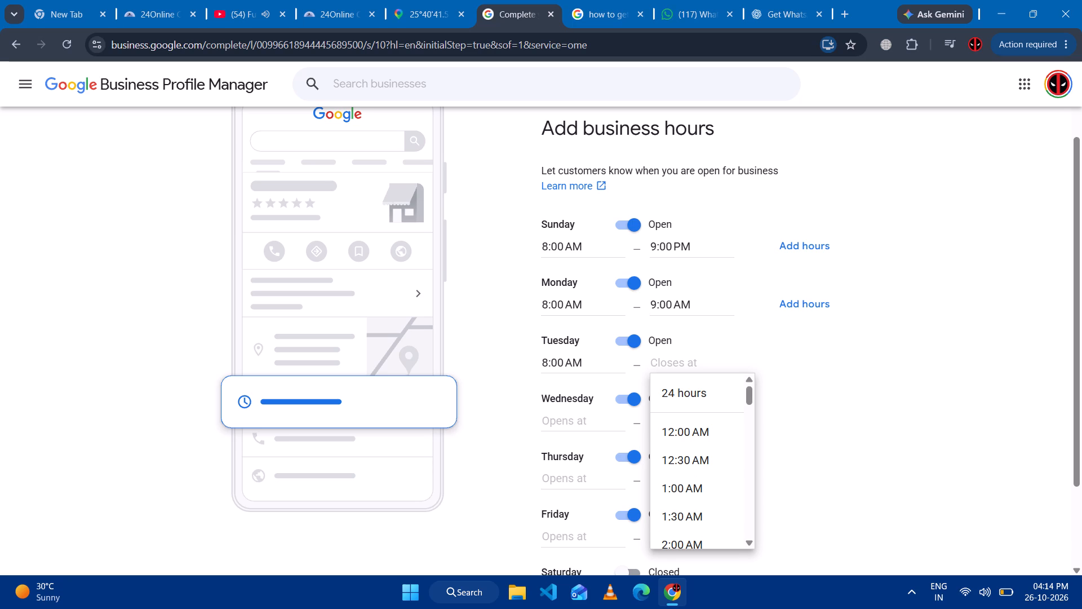
key("9")
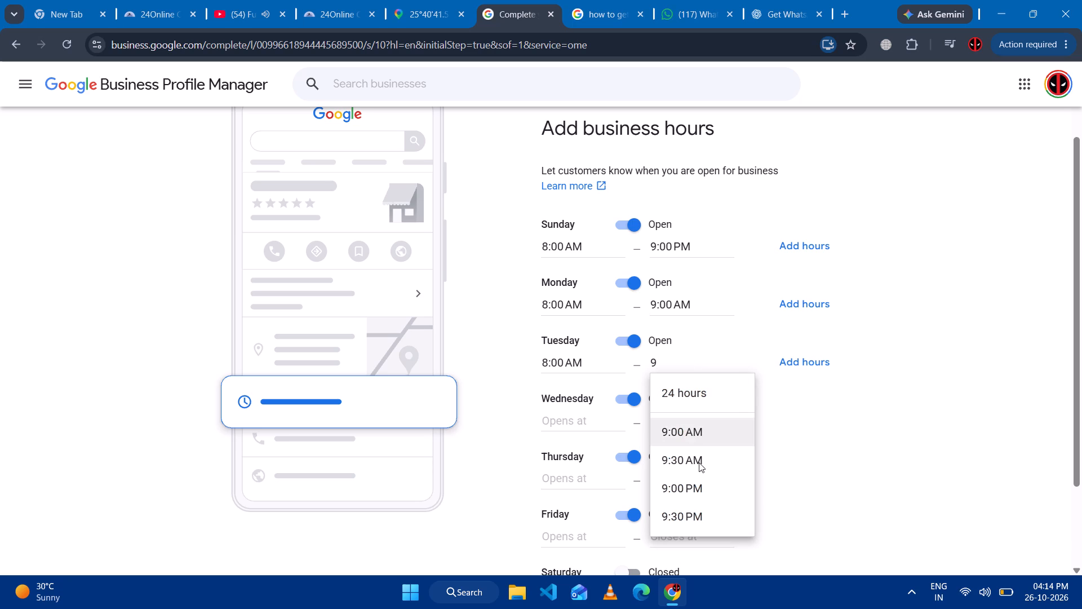
left_click(704, 490)
Set Wednesday's business hours to 8:00 AM – 9:00 PM.
left_click(567, 421)
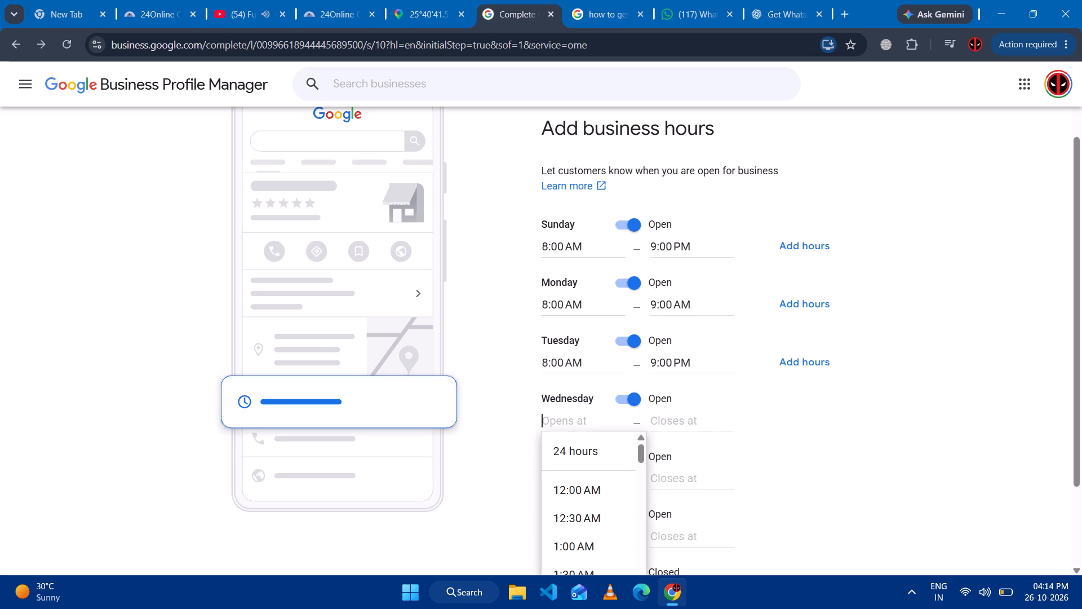
key("8")
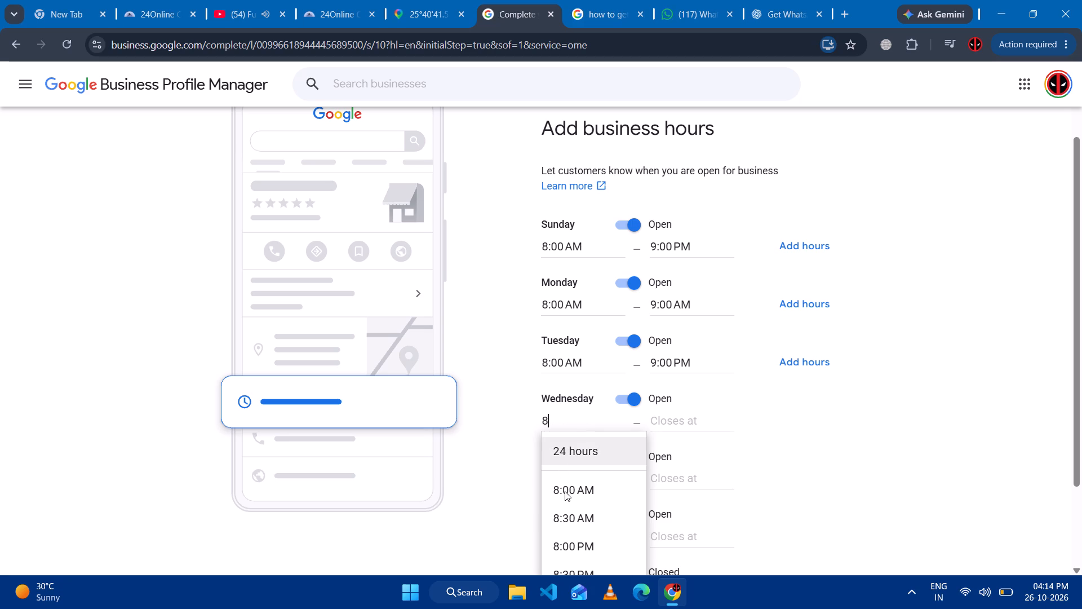
left_click(565, 491)
left_click(667, 428)
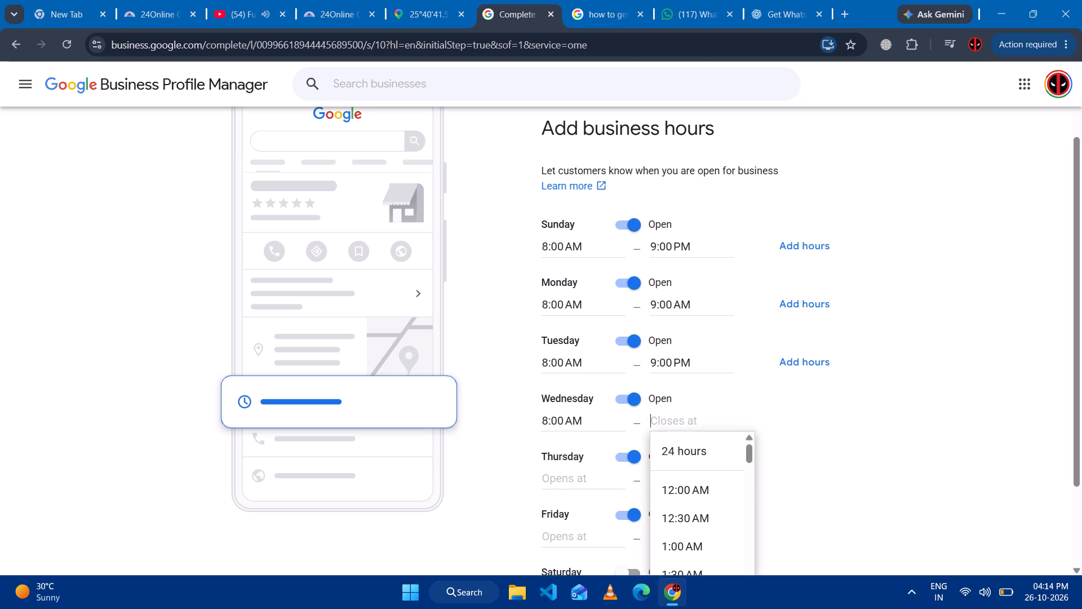
scroll(684, 544, "down", 1)
scroll(684, 544, "up", 4)
key("9")
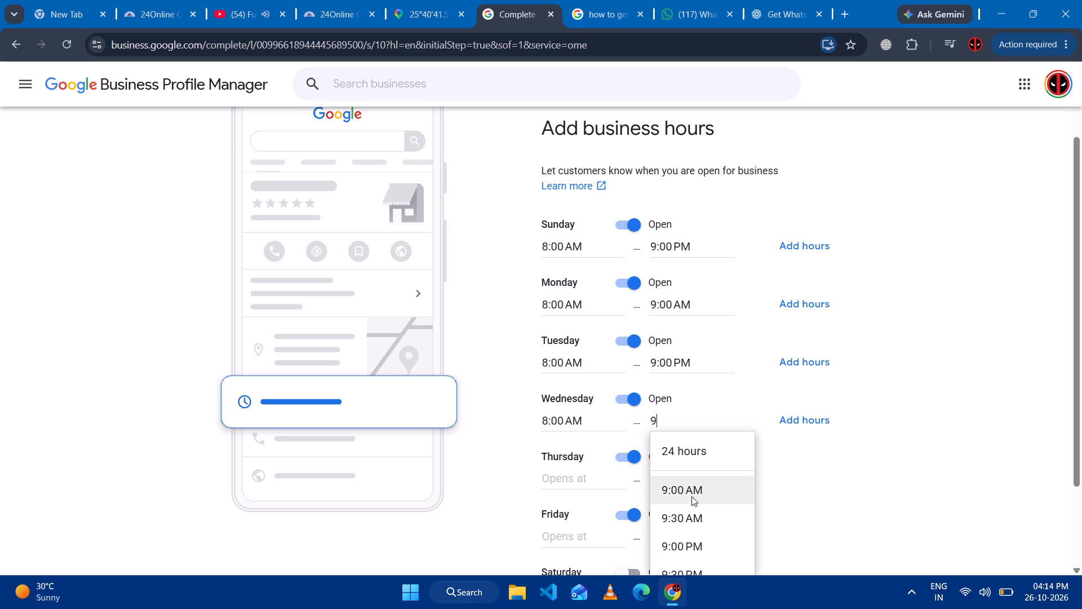
left_click(691, 537)
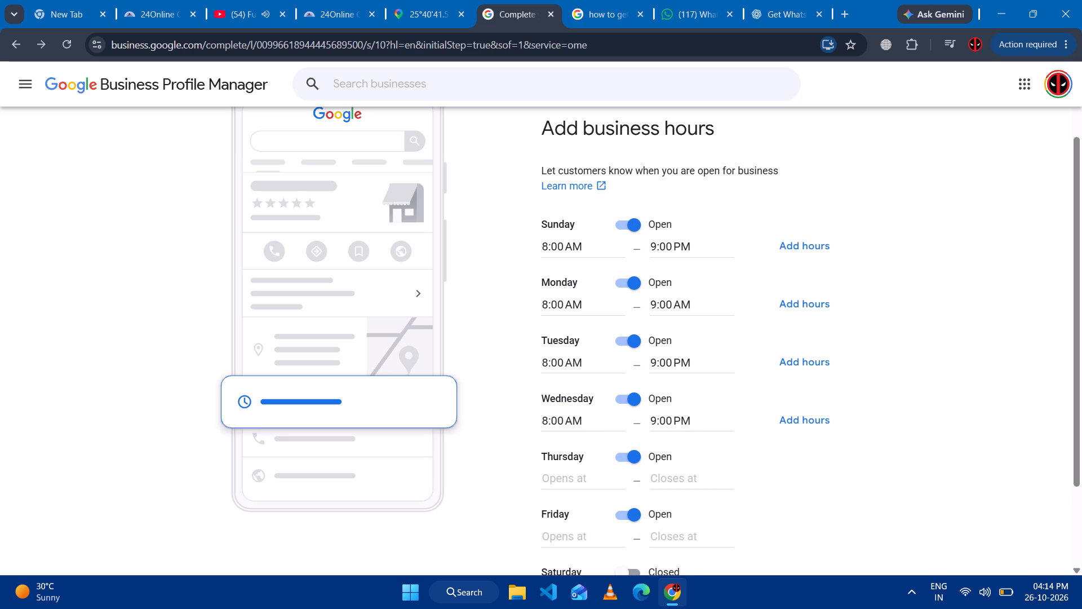
Set Thursday's business hours to 8:00 AM – 9:00 PM.
left_click(567, 472)
key("8")
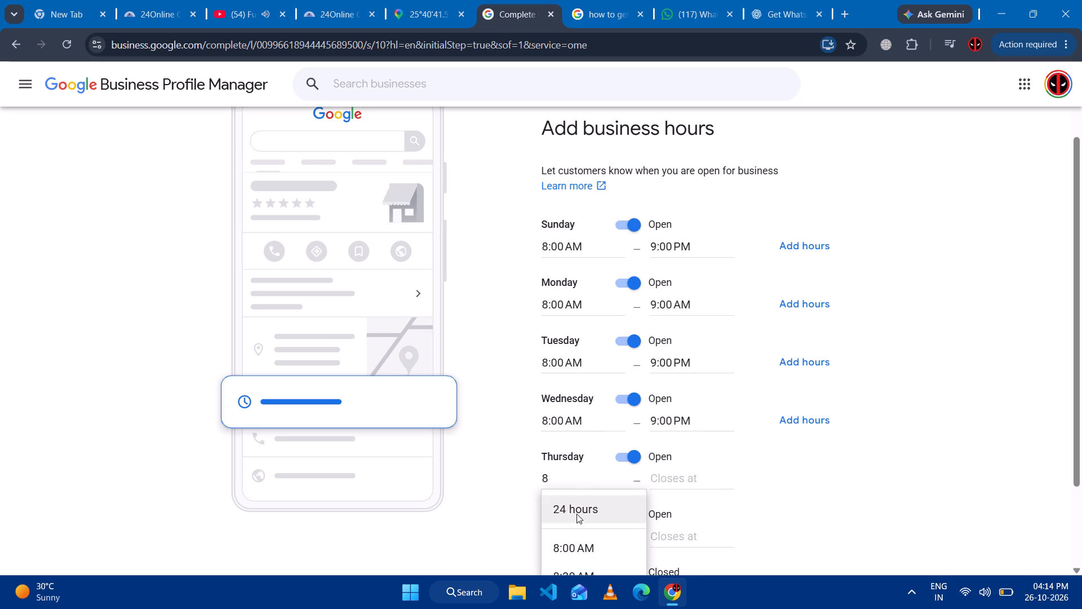
left_click(571, 540)
left_click(665, 482)
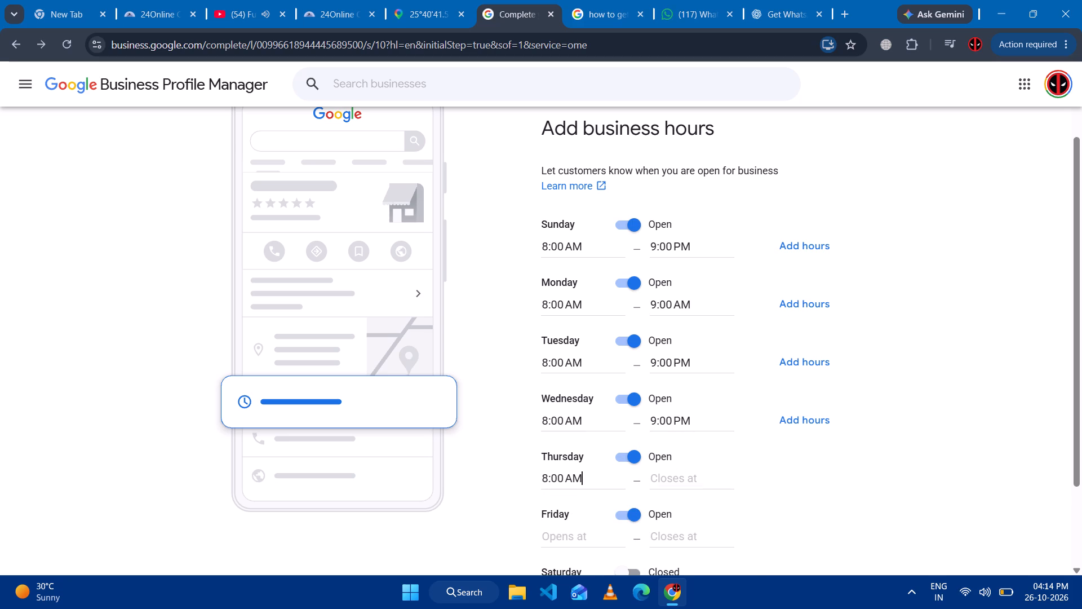
key("9")
scroll(682, 539, "down", 1)
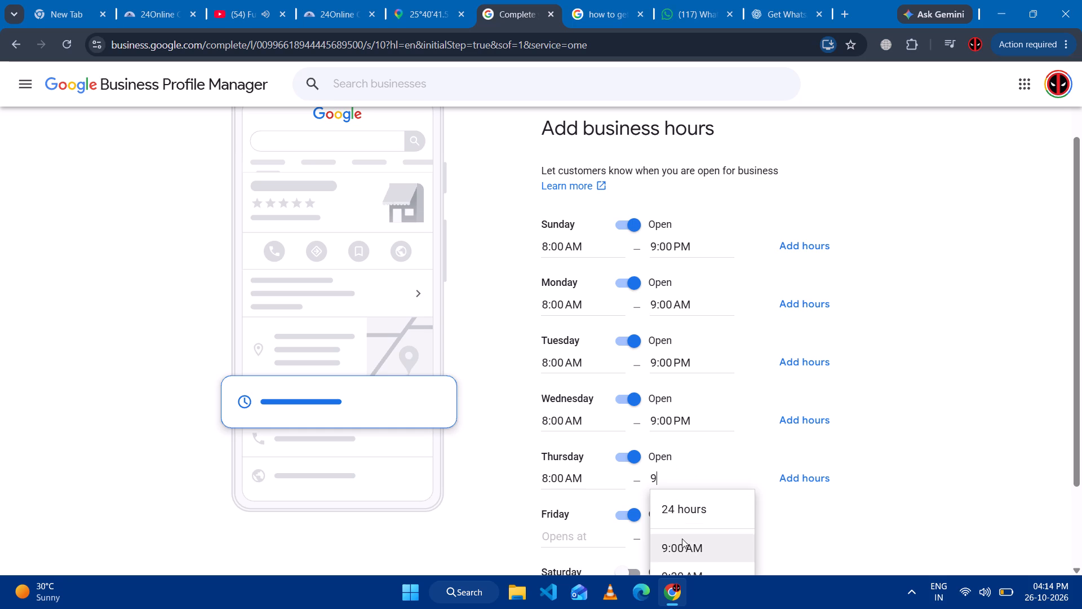
scroll(682, 539, "down", 3)
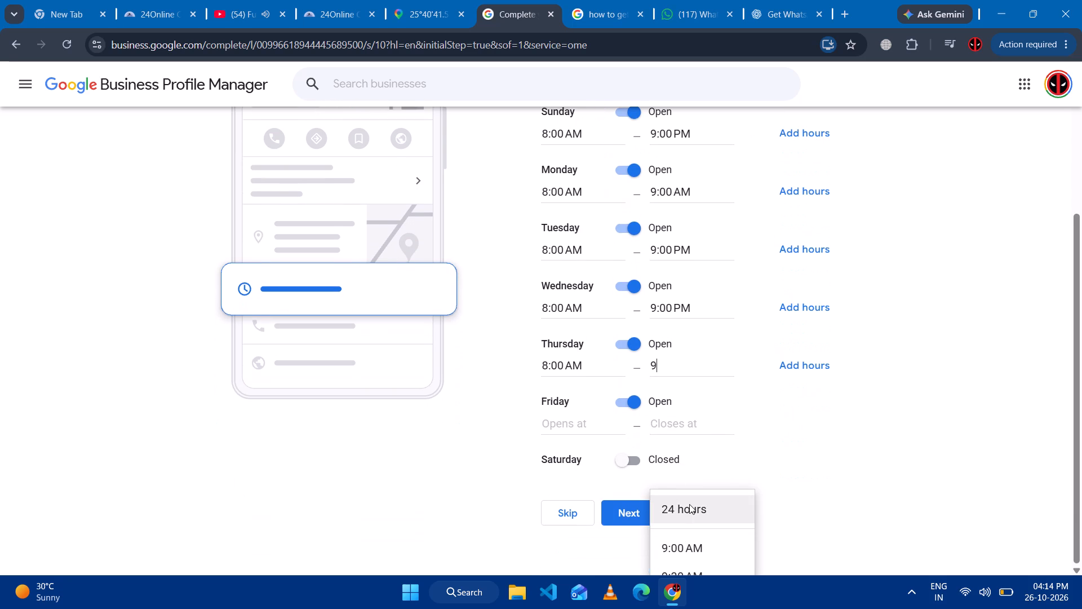
scroll(689, 504, "down", 1)
scroll(779, 502, "down", 2)
left_click(677, 567)
left_click(693, 370)
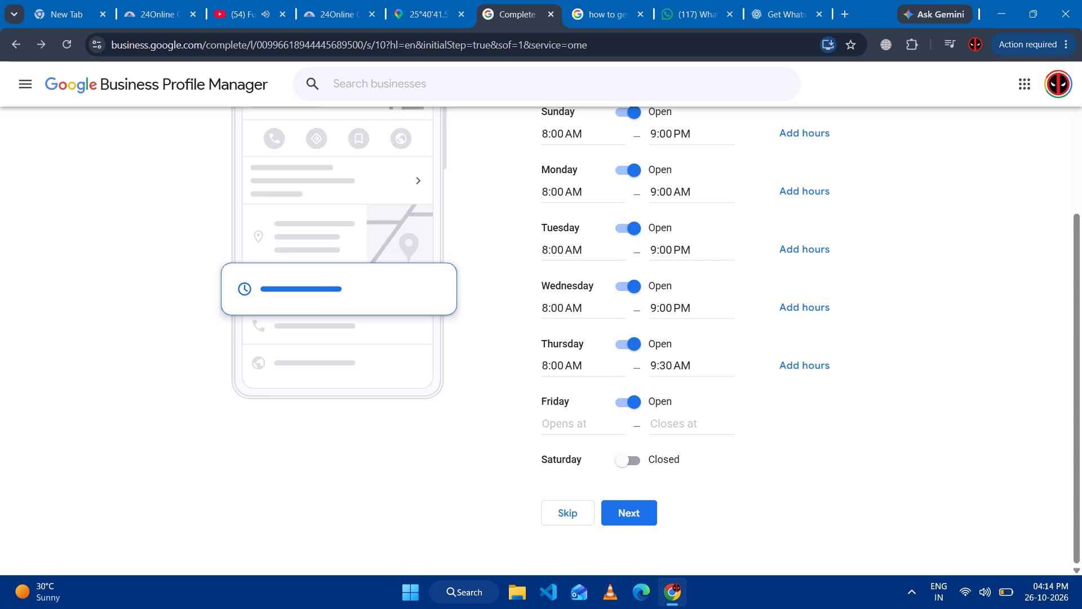
key("BackSpace")
key("BackSpace")
key("BackSpace")
key("BackSpace")
key("BackSpace")
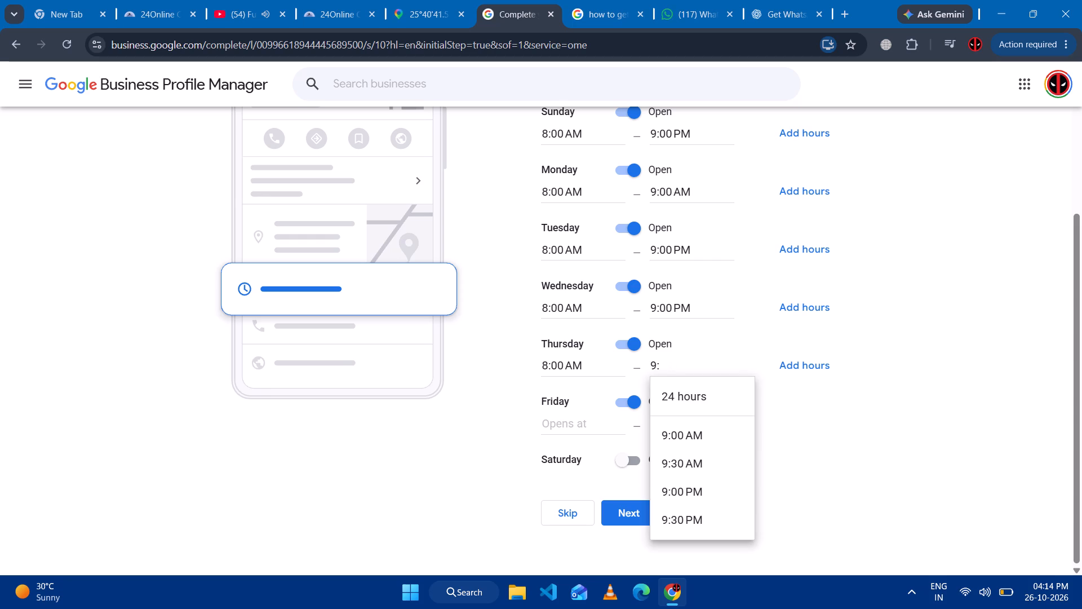
left_click(700, 491)
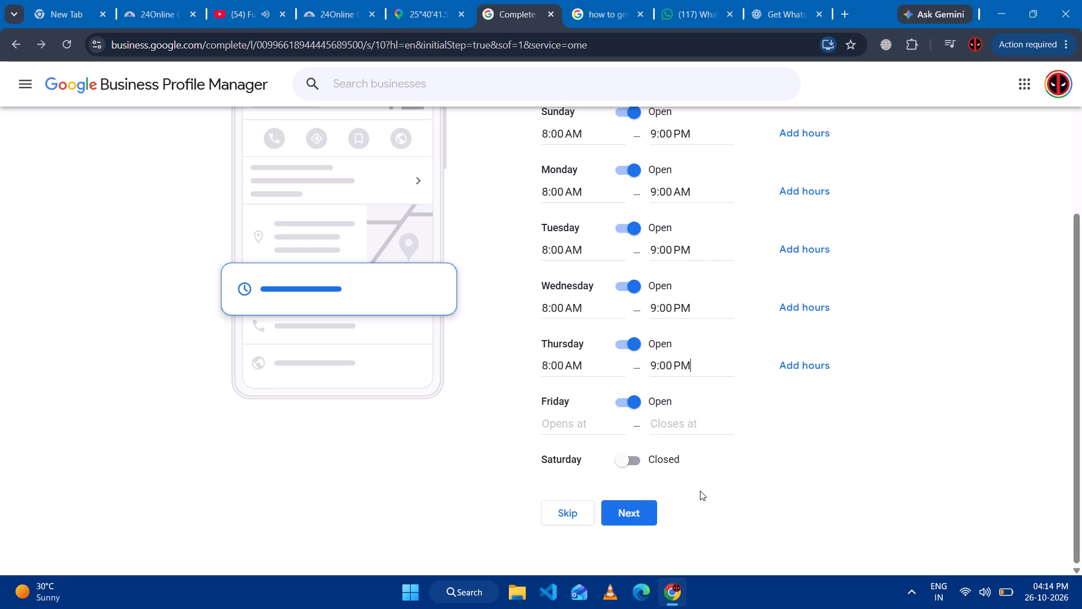
Set Friday's business hours to 8:00 AM – 9:00 PM.
left_click(584, 424)
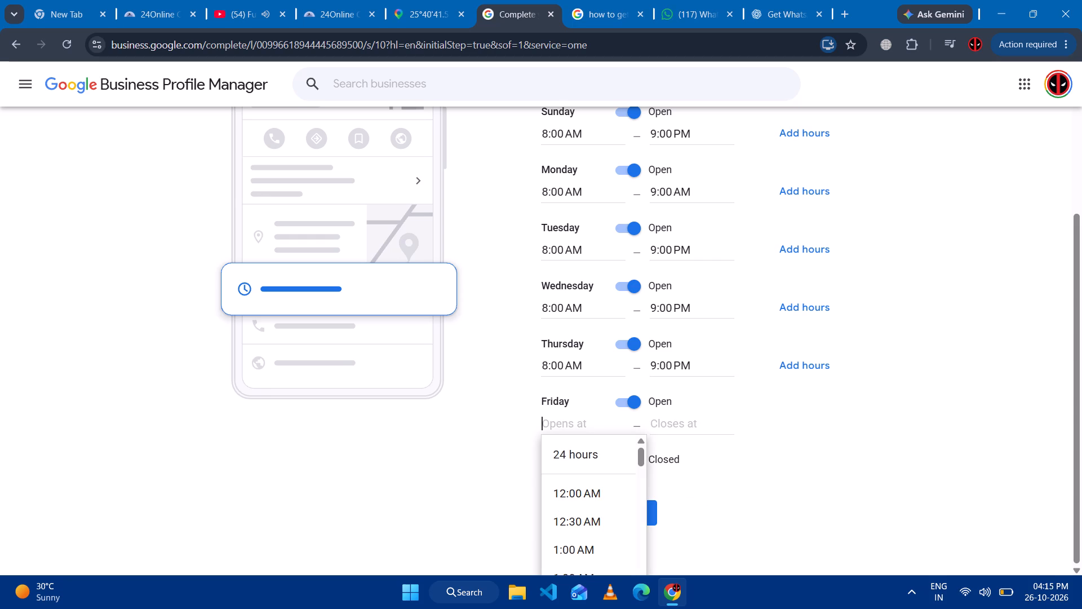
key("8")
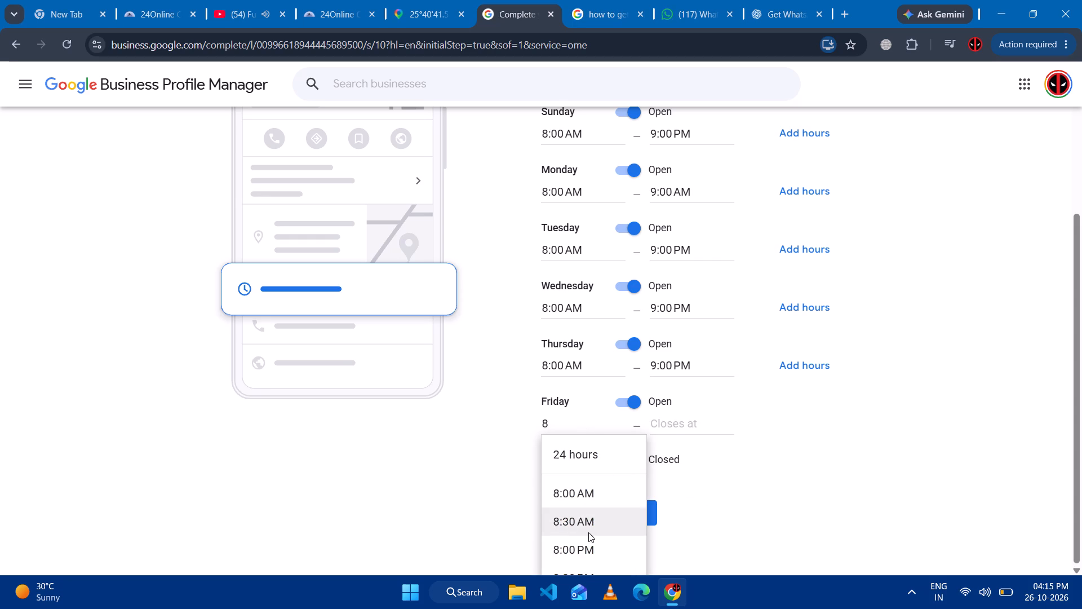
left_click(577, 517)
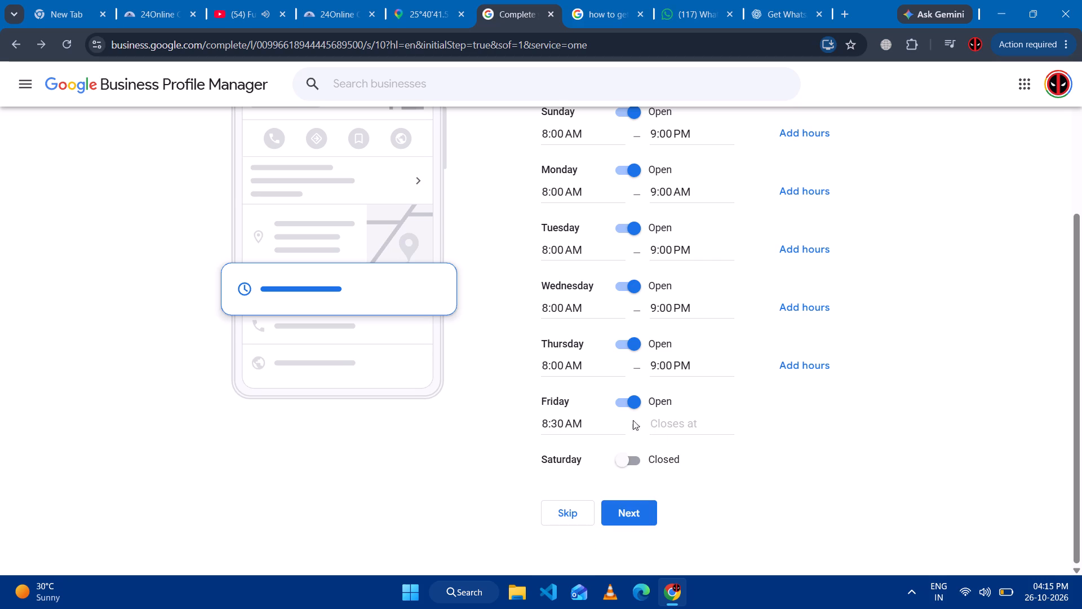
left_click(558, 423)
key("BackSpace")
key("0")
left_click(662, 430)
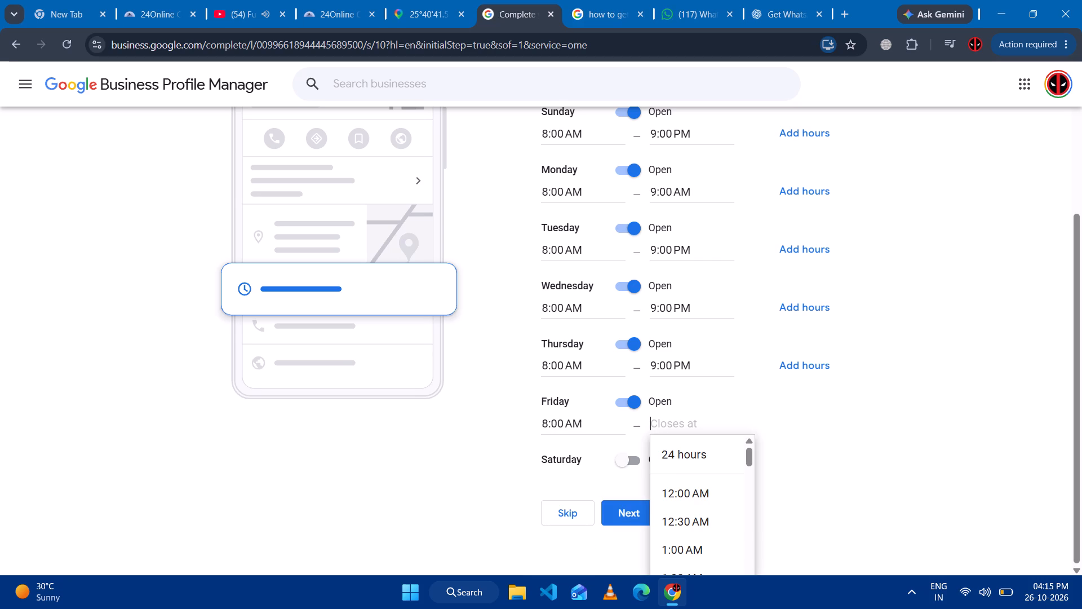
key("9")
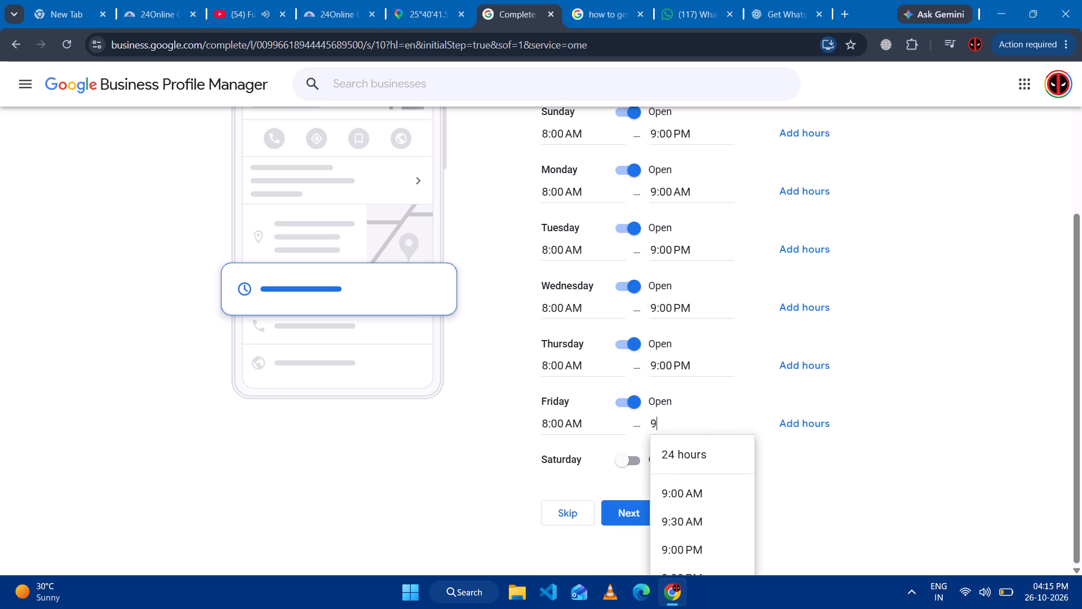
left_click(680, 552)
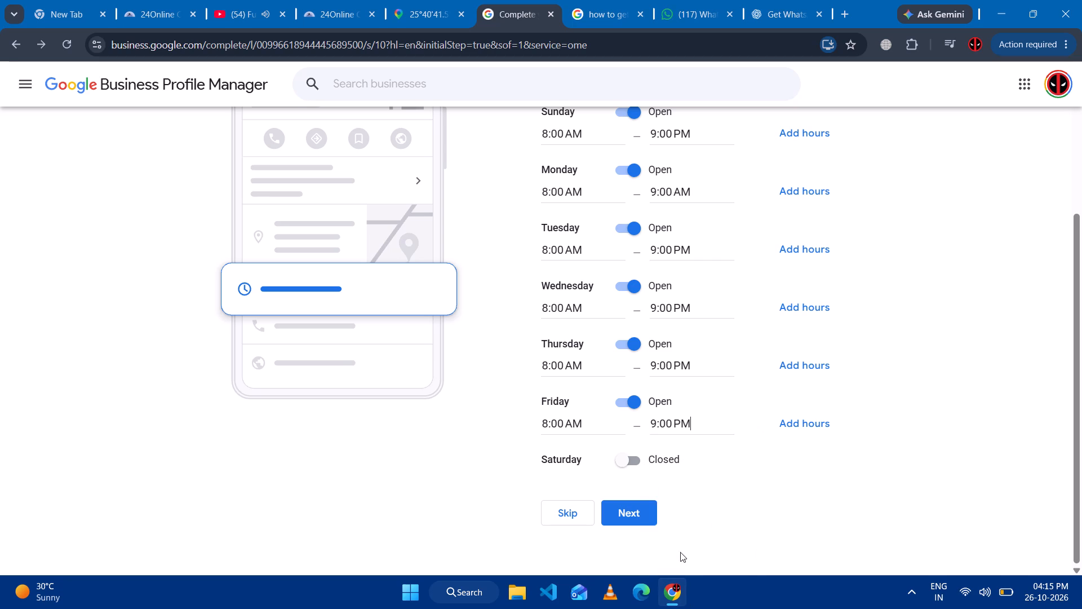
Mark Saturday as open and set its business hours to 8:00 AM – 9:00 PM.
left_click(625, 465)
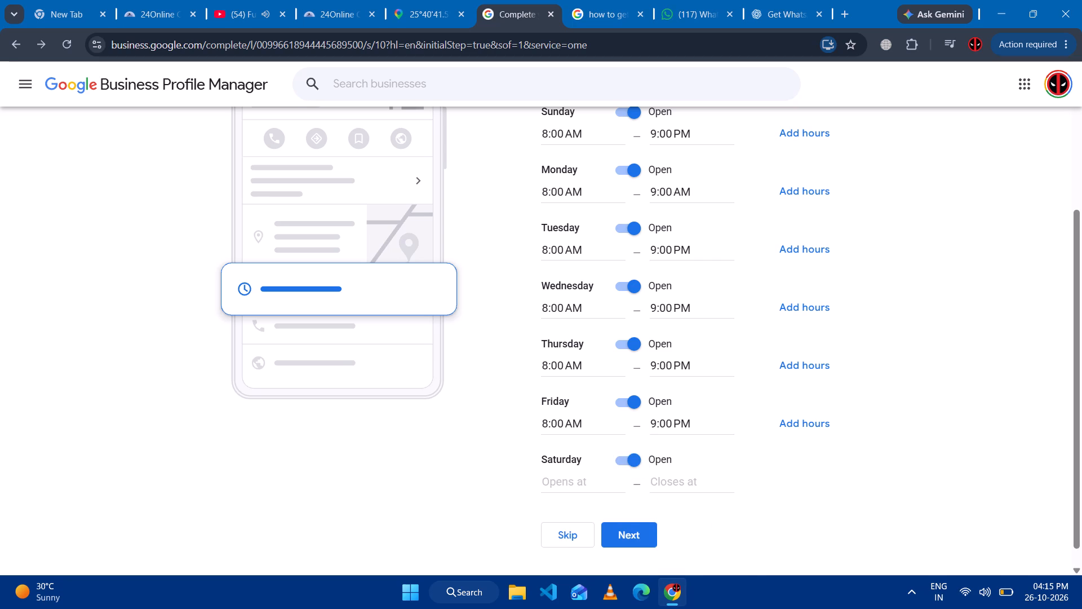
left_click(563, 482)
key("9")
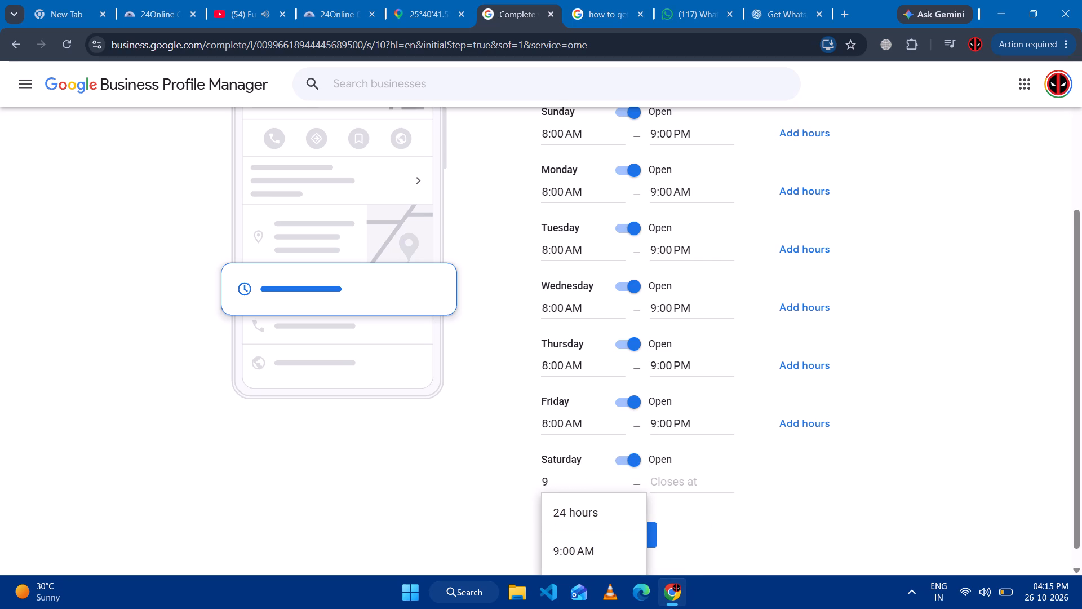
key("BackSpace")
key("8")
left_click(576, 548)
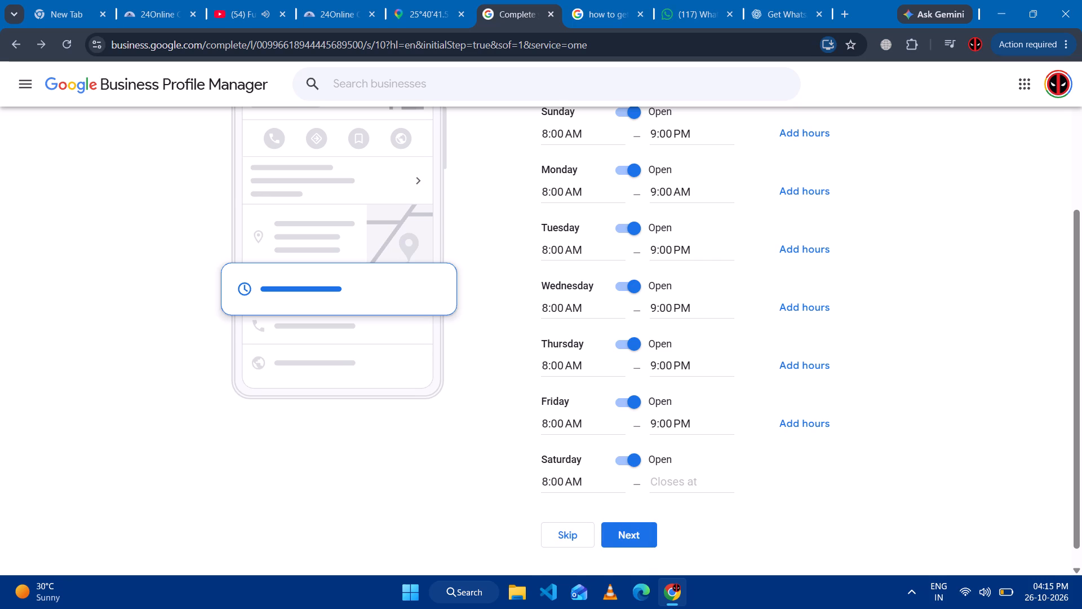
left_click(670, 482)
key("9")
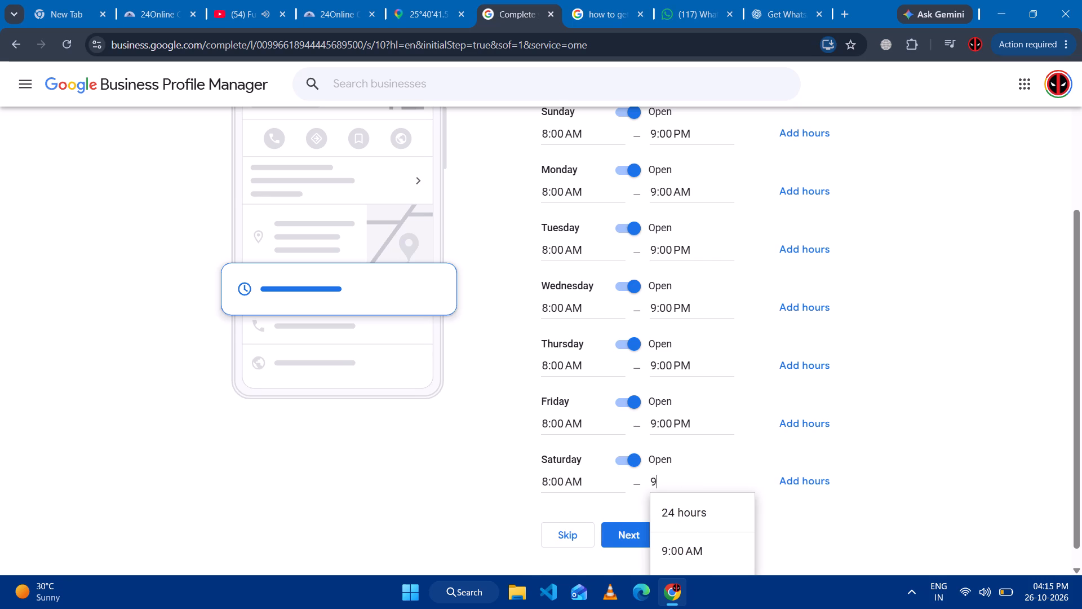
scroll(720, 546, "down", 2)
left_click(756, 543)
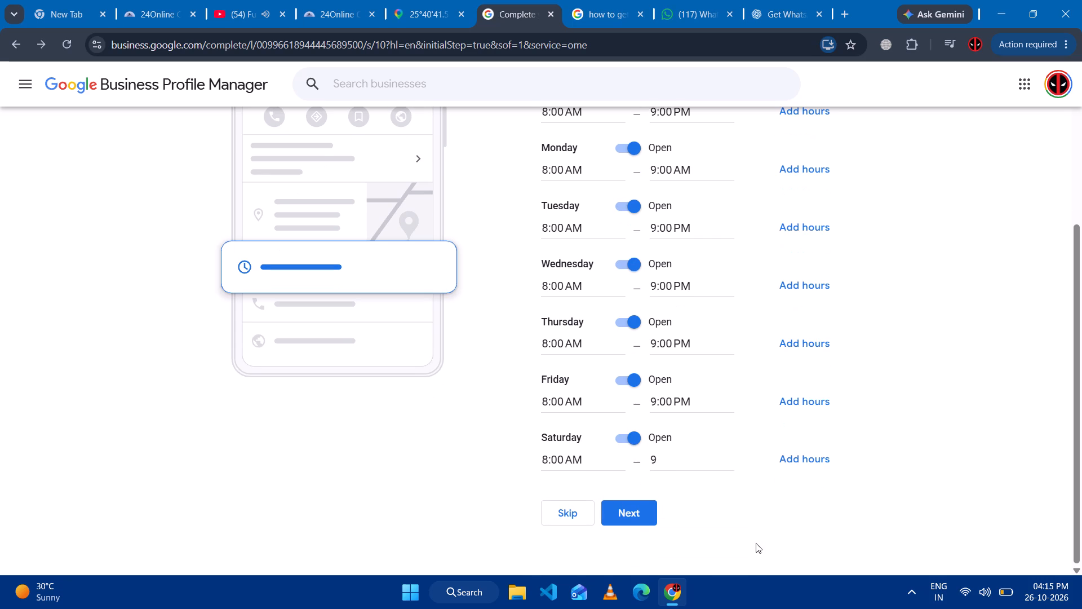
left_click(671, 457)
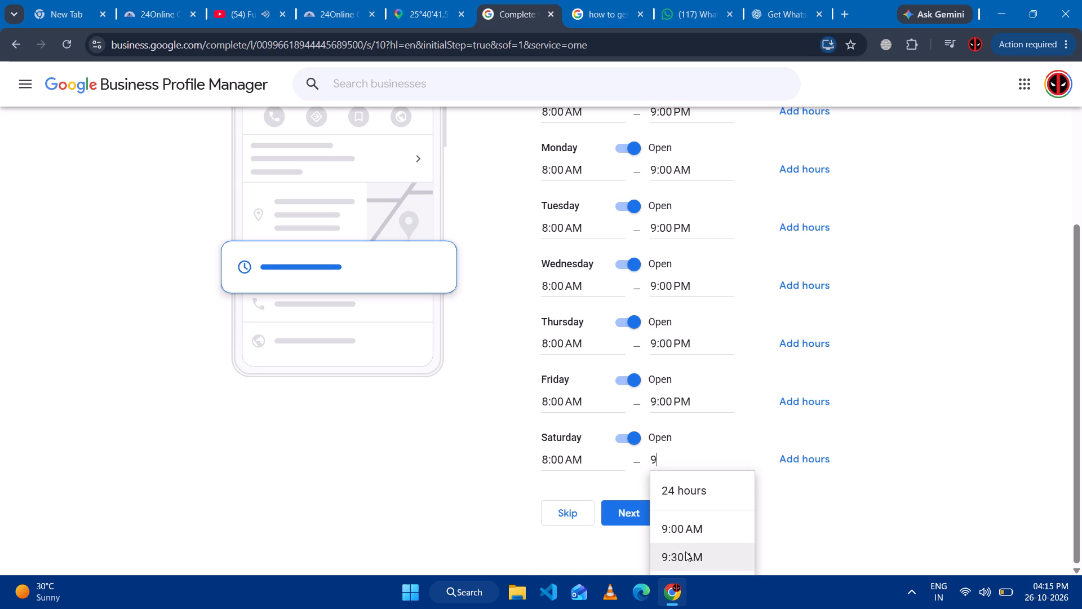
scroll(686, 550, "down", 2)
type(":00")
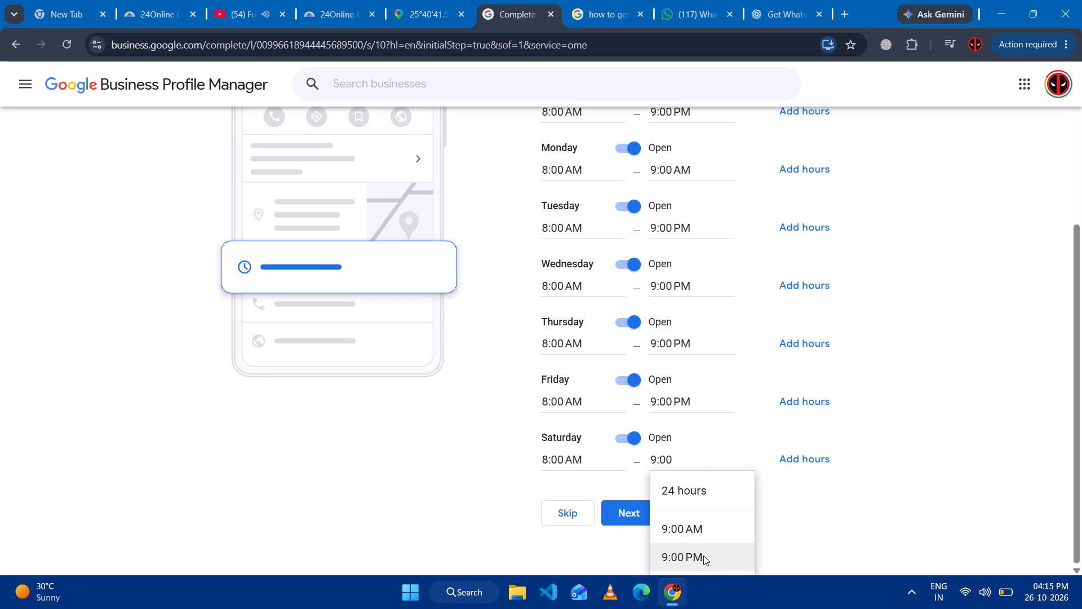
left_click(703, 555)
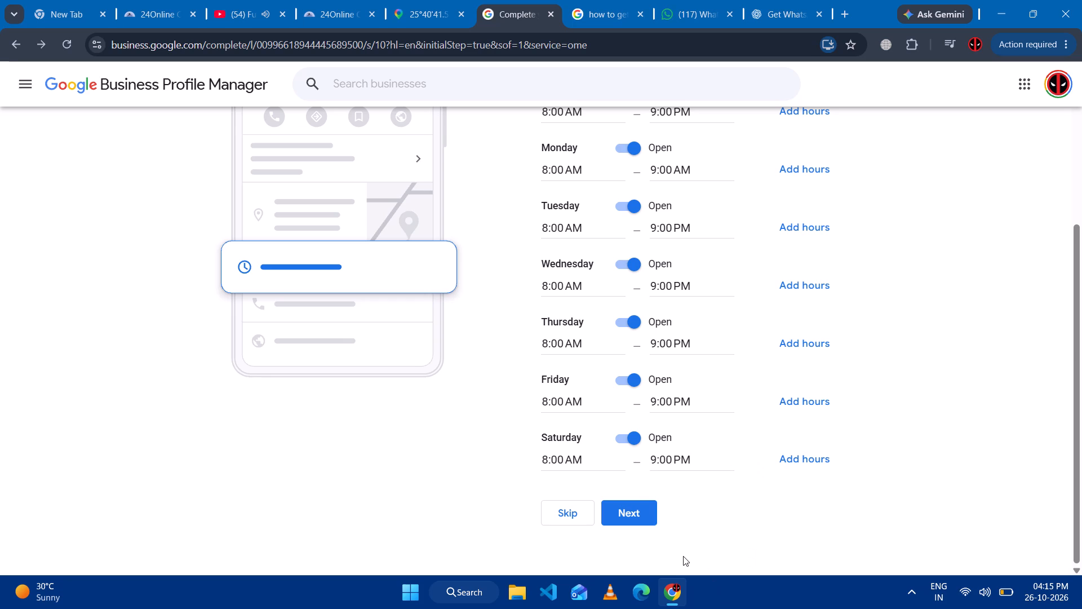
Review the hours entered for the whole week and submit them to continue the profile setup.
scroll(700, 355, "up", 4)
scroll(700, 355, "down", 5)
scroll(690, 393, "up", 2)
scroll(690, 393, "down", 3)
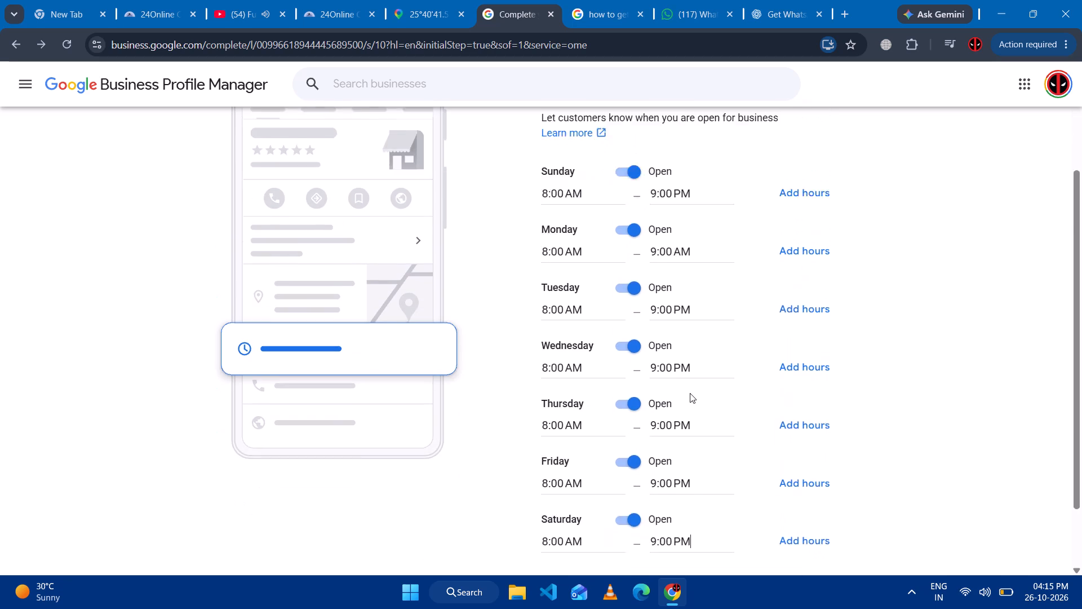
scroll(690, 393, "down", 2)
scroll(690, 393, "up", 3)
scroll(690, 393, "down", 4)
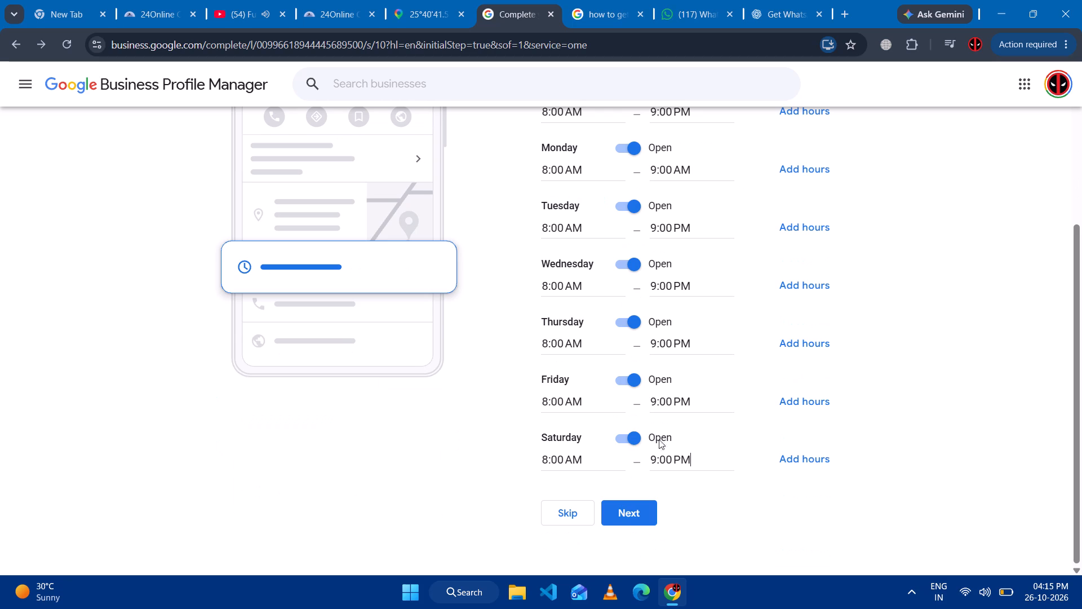
left_click(626, 516)
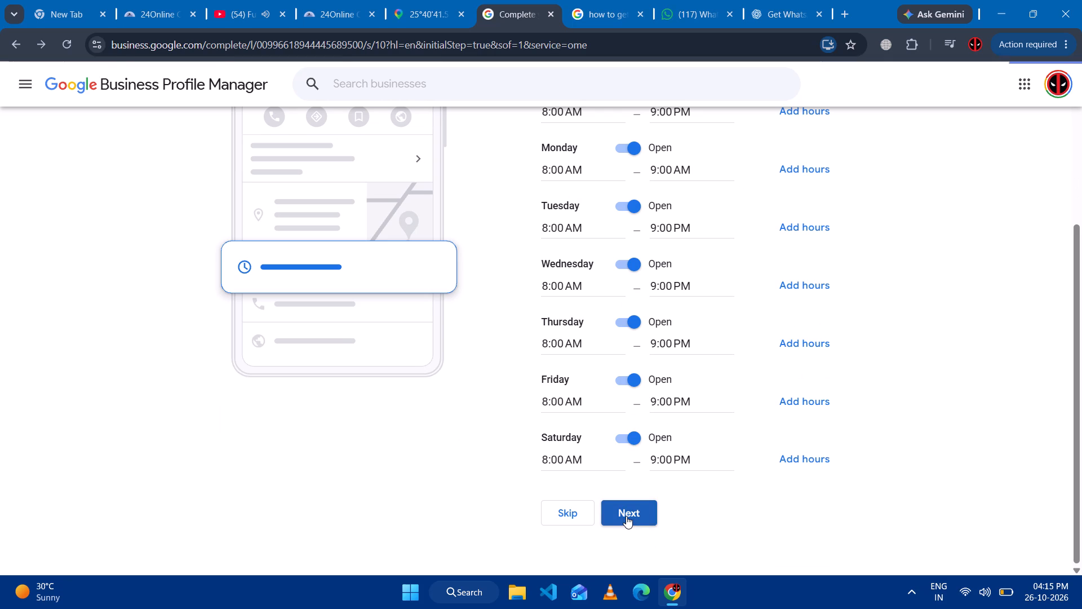
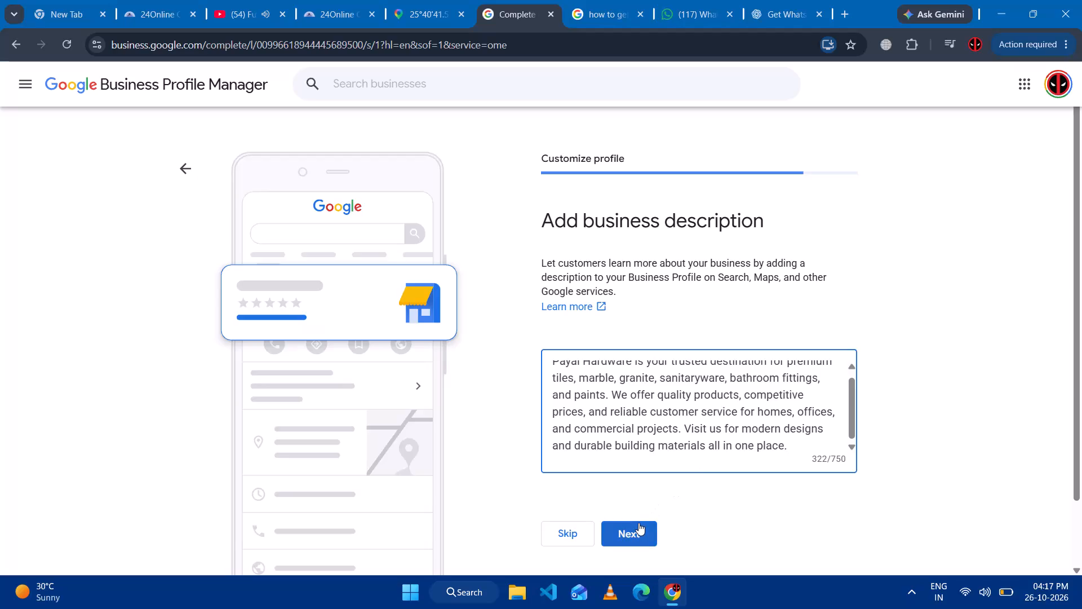
Submit the entered Payal Hardware business description and continue the profile setup.
left_click(638, 523)
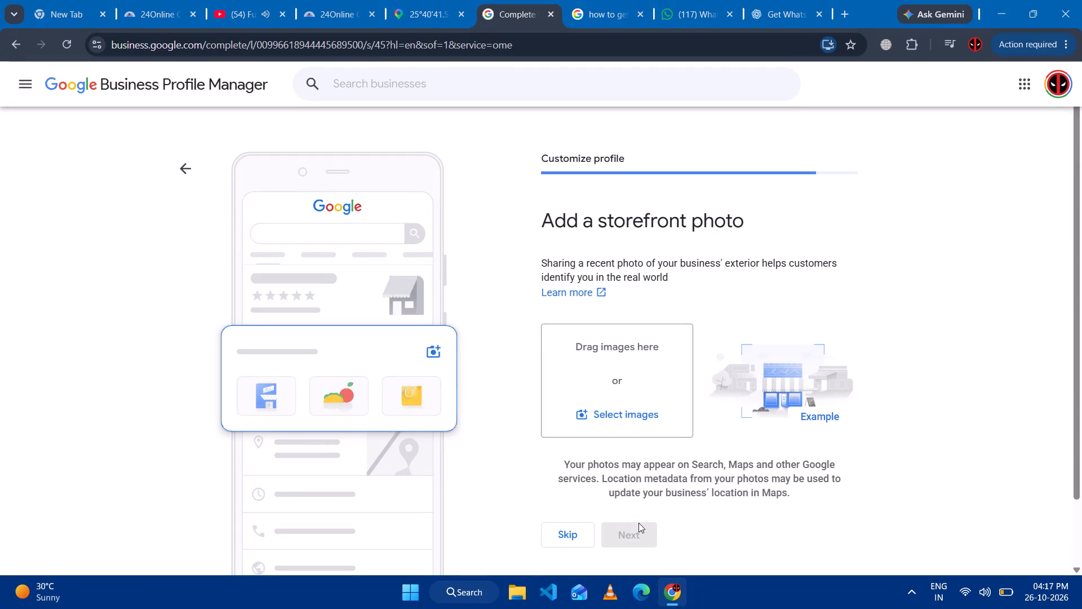
Open the image selection for adding a storefront photo to the business profile.
scroll(682, 396, "down", 1)
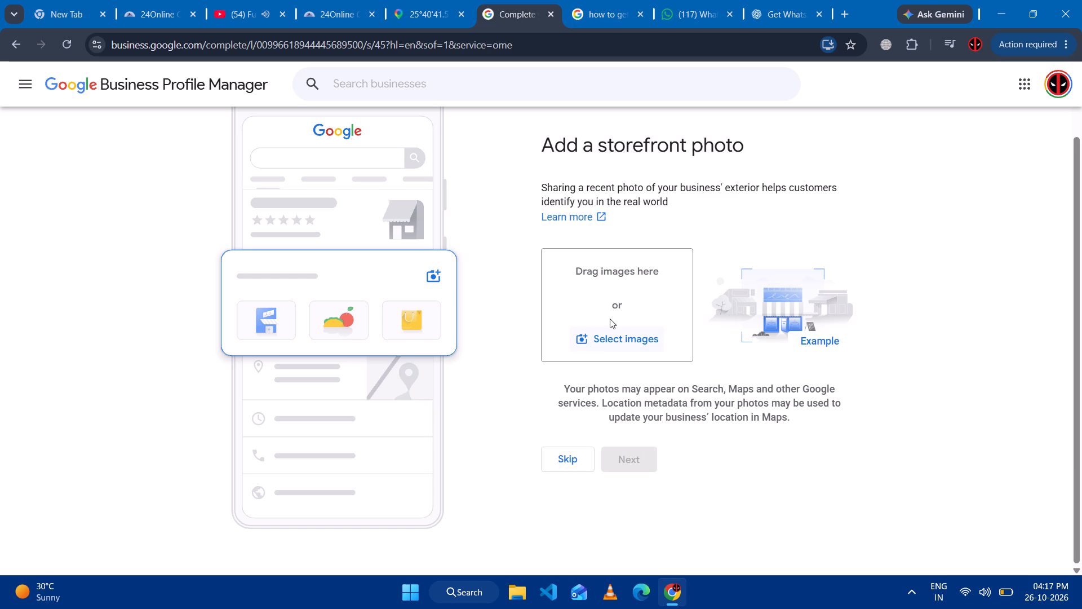
left_click(604, 341)
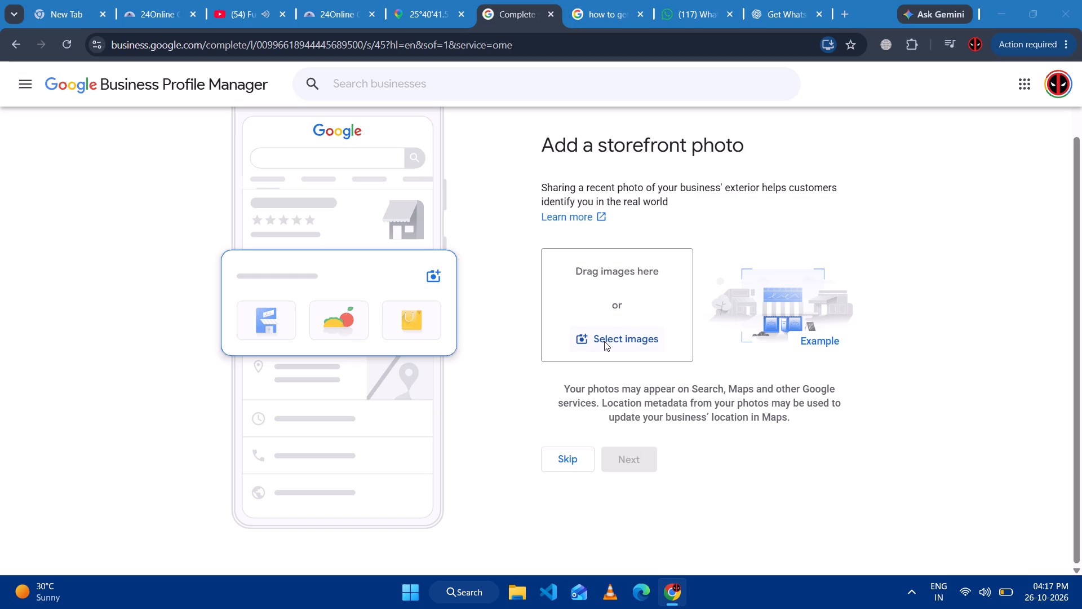
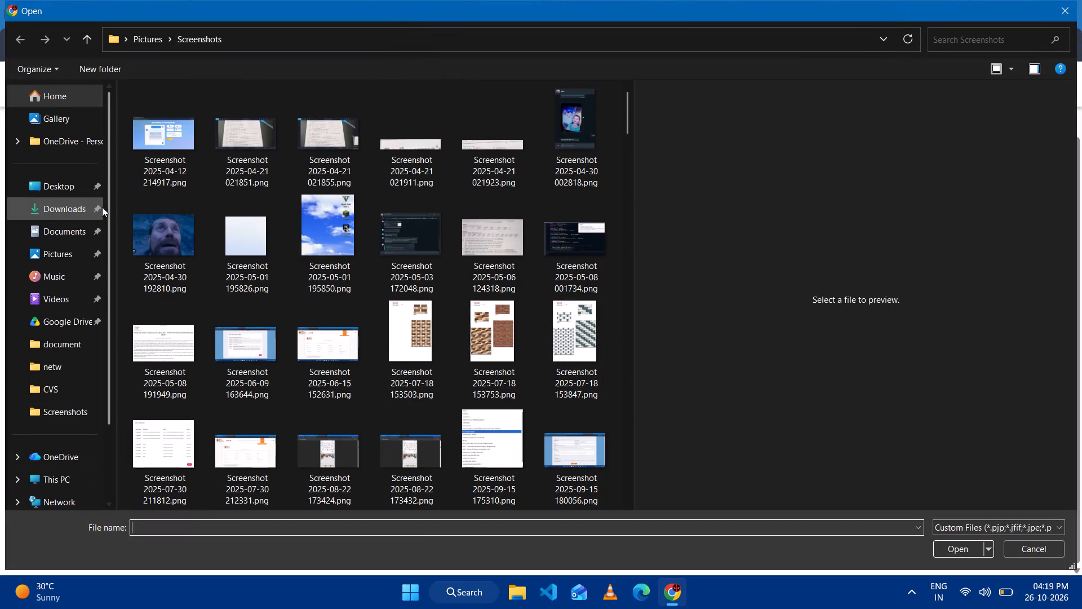
Upload the image WhatsApp Image 2026-10-26 at 4.18.45 PM.jpeg from Downloads as the storefront photo and continue the setup.
left_click(88, 214)
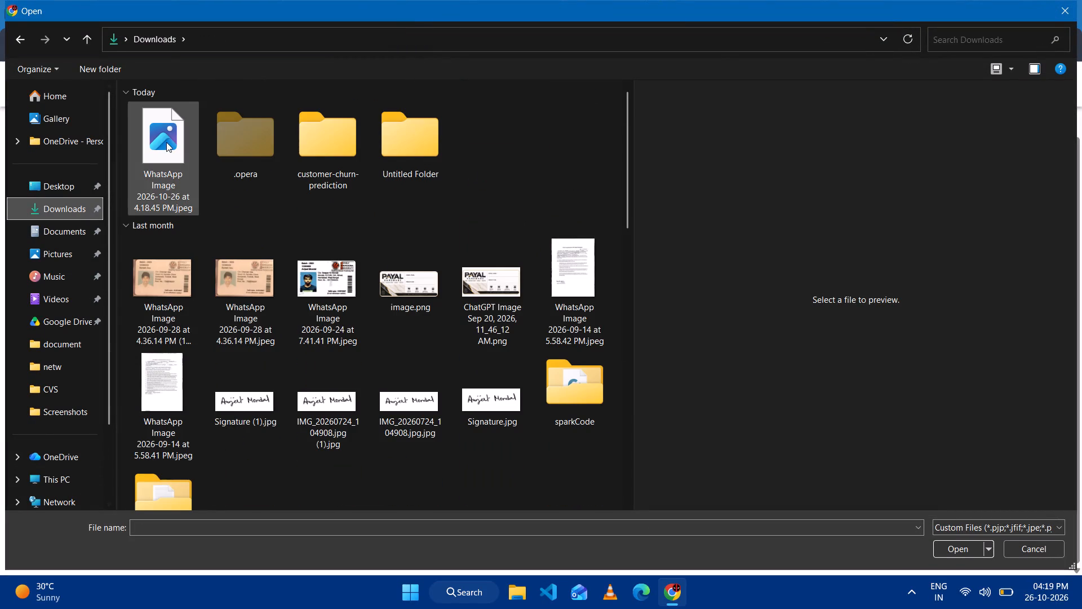
left_click(166, 142)
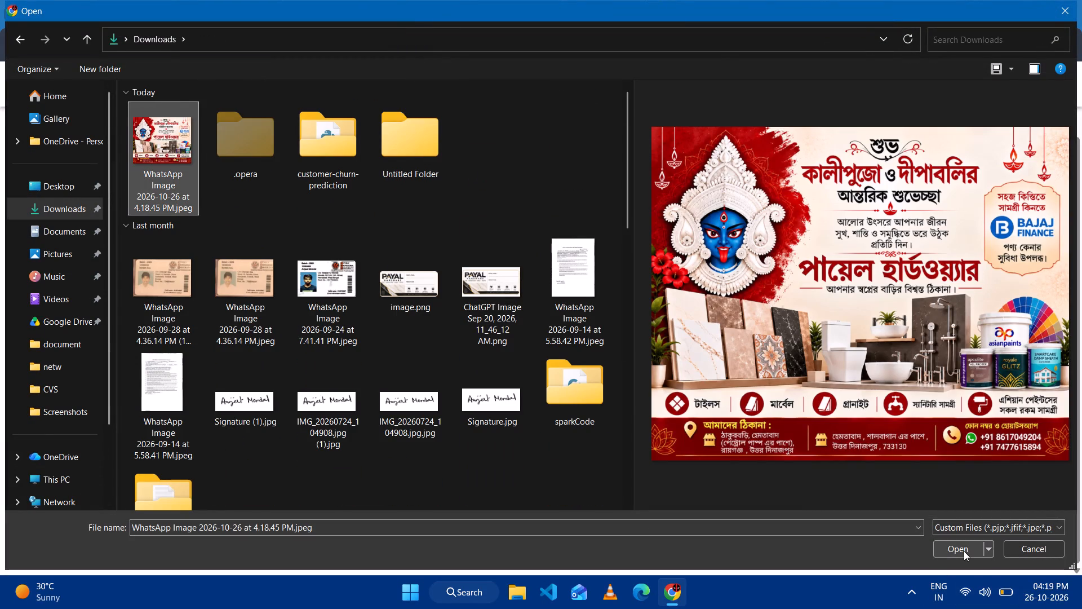
left_click(964, 551)
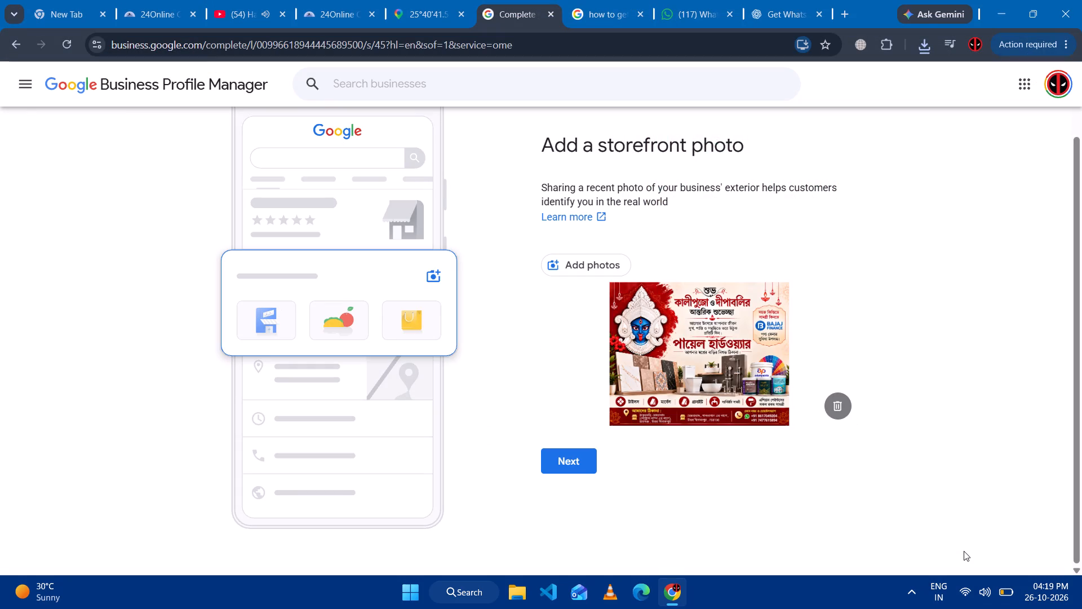
left_click(571, 459)
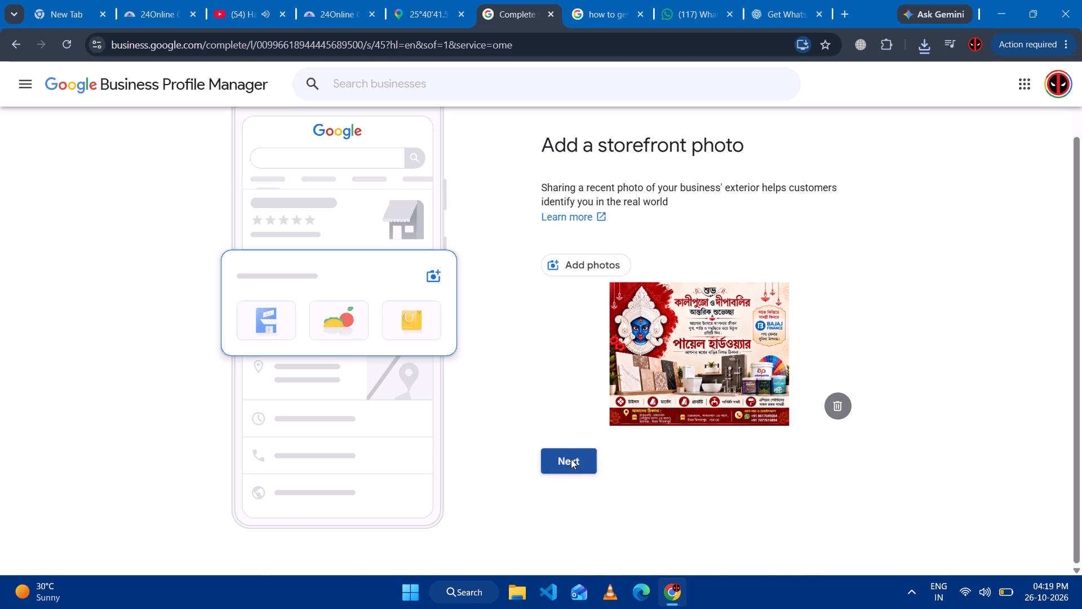
Add the same WhatsApp Image 2026-10-26 at 4.18.45 PM.jpeg from Downloads as the store photo and continue the setup.
scroll(731, 456, "down", 2)
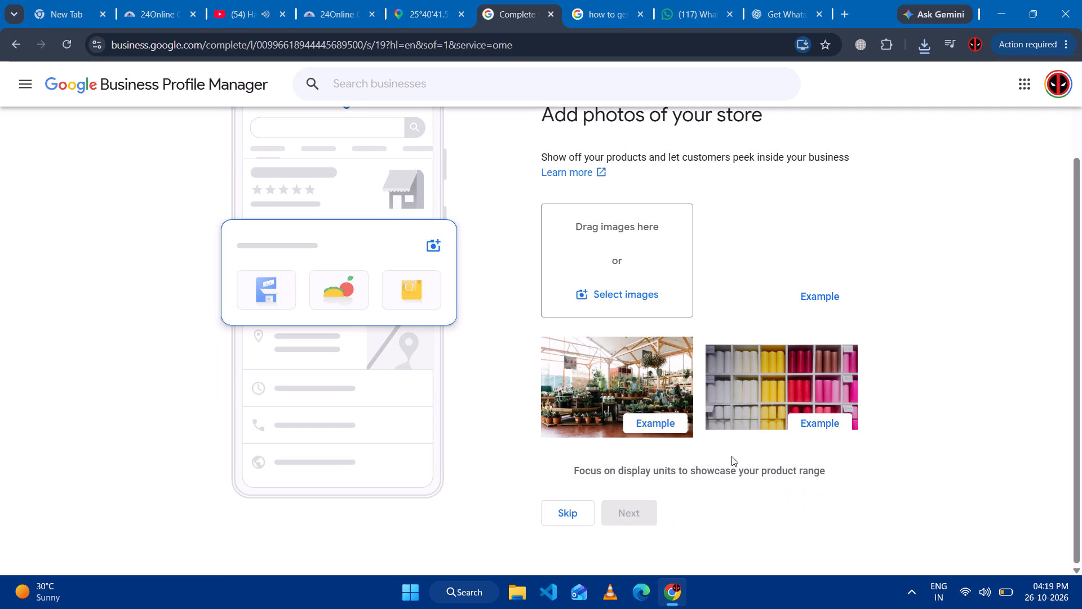
scroll(679, 376, "left", 1)
left_click(628, 292)
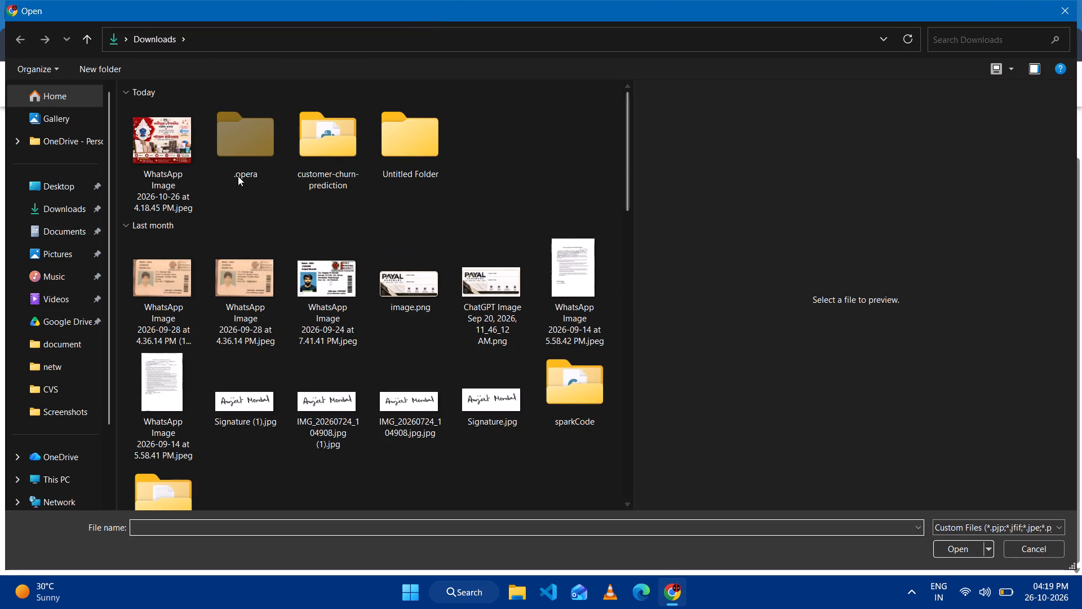
left_click(164, 149)
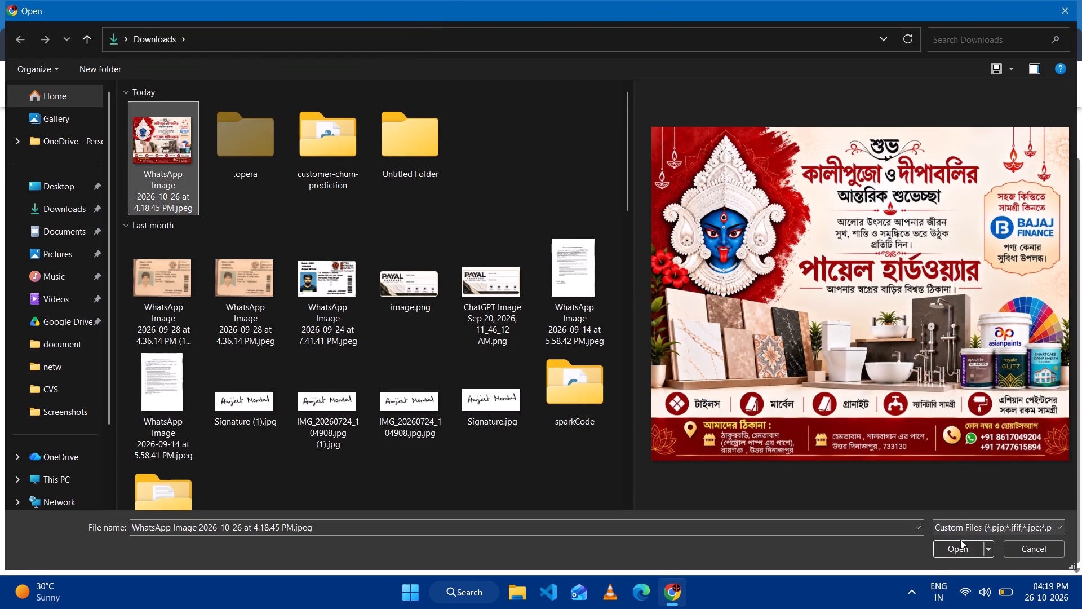
left_click(949, 548)
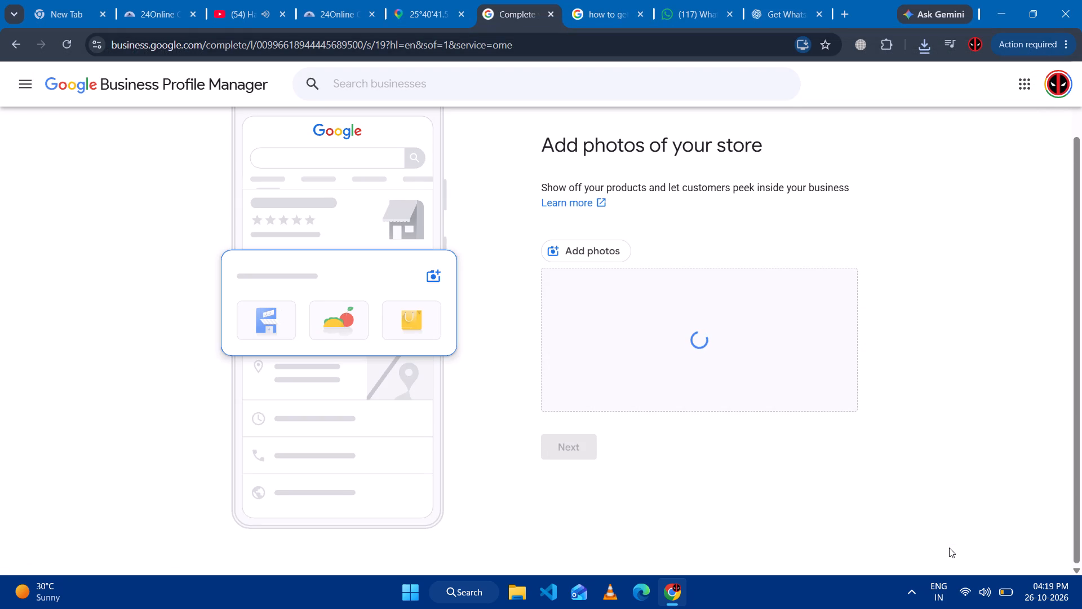
left_click(577, 444)
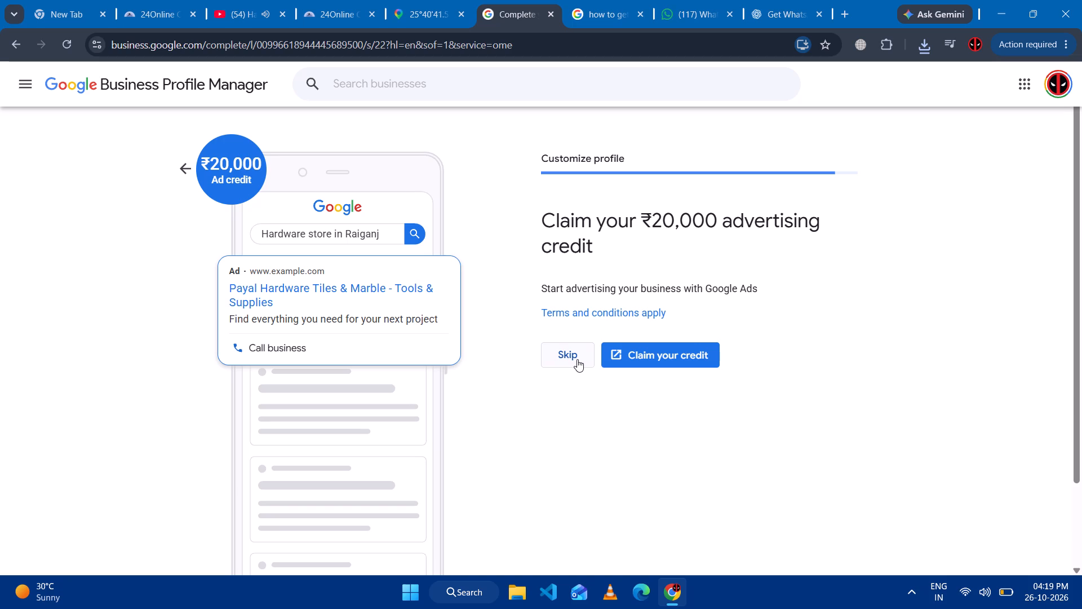
Skip the advertising credit and Google Workspace trial offers, and finish the profile setup to reach the business's management view.
left_click(577, 359)
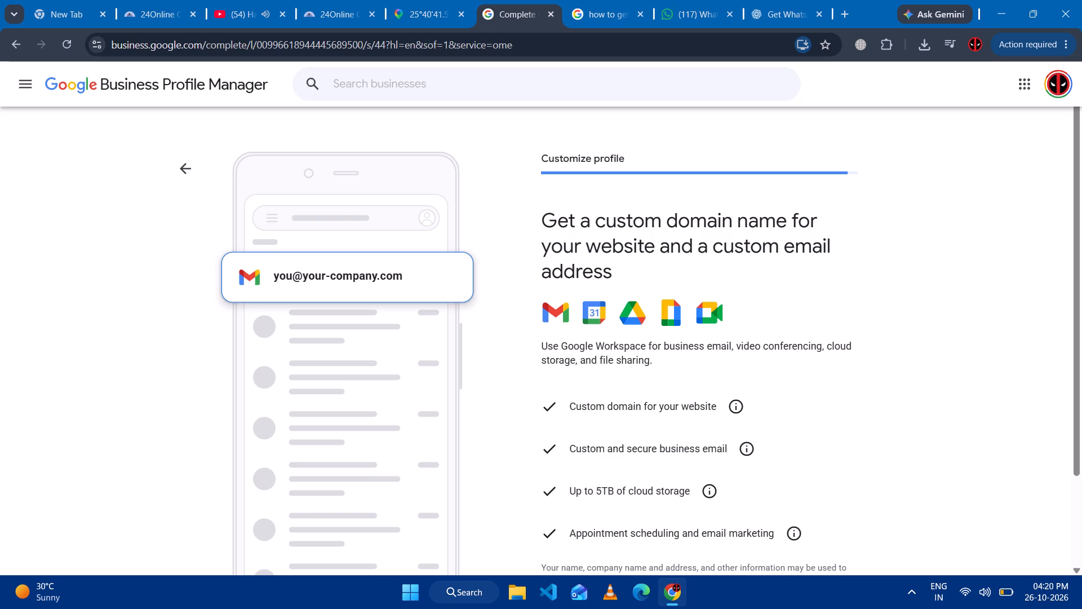
scroll(577, 359, "down", 3)
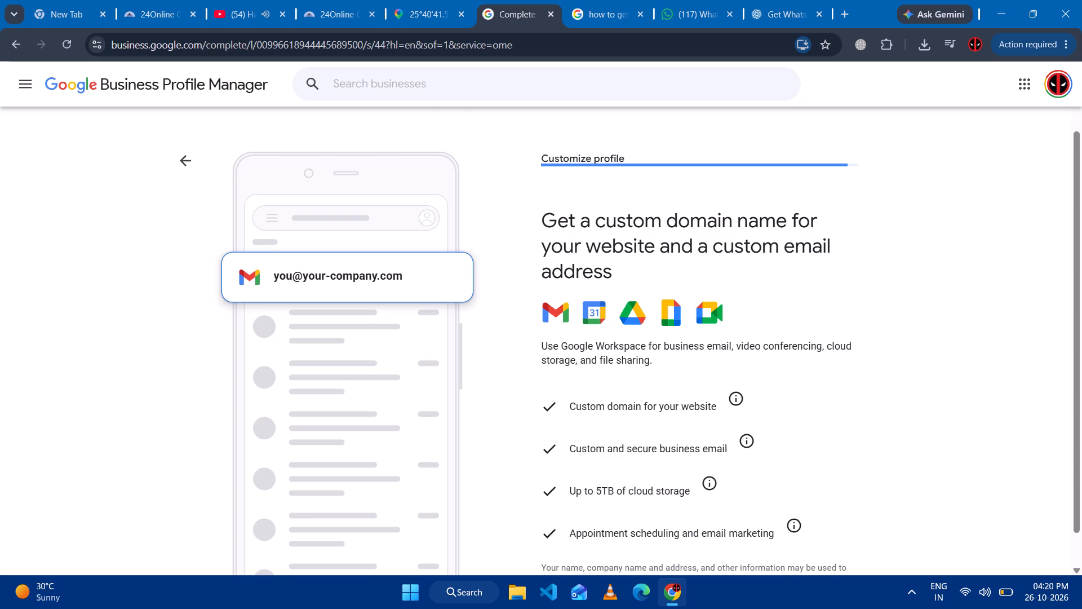
scroll(577, 359, "down", 1)
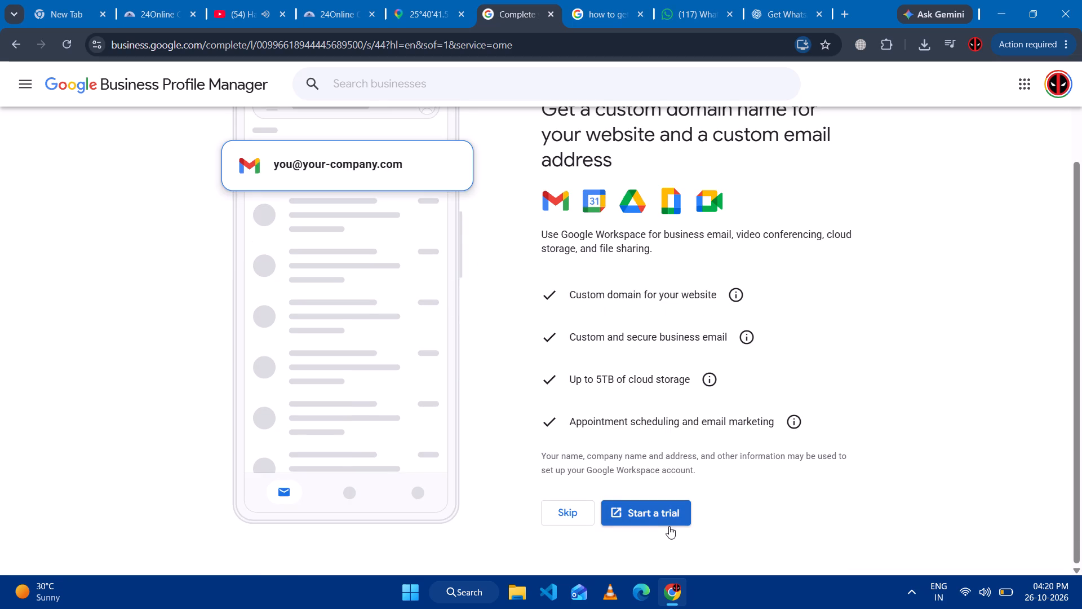
left_click(571, 509)
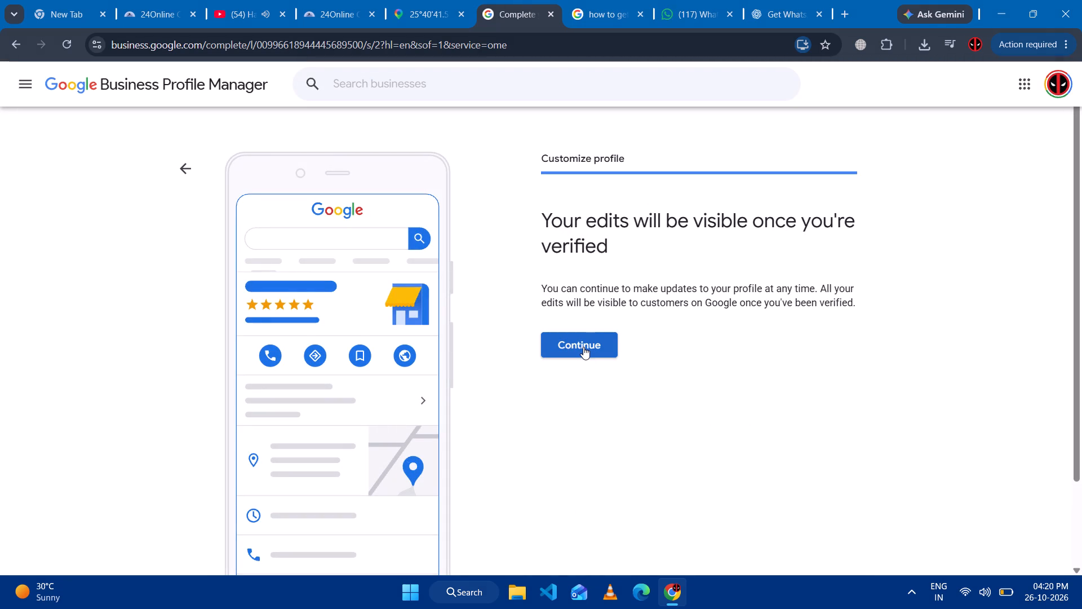
left_click(583, 347)
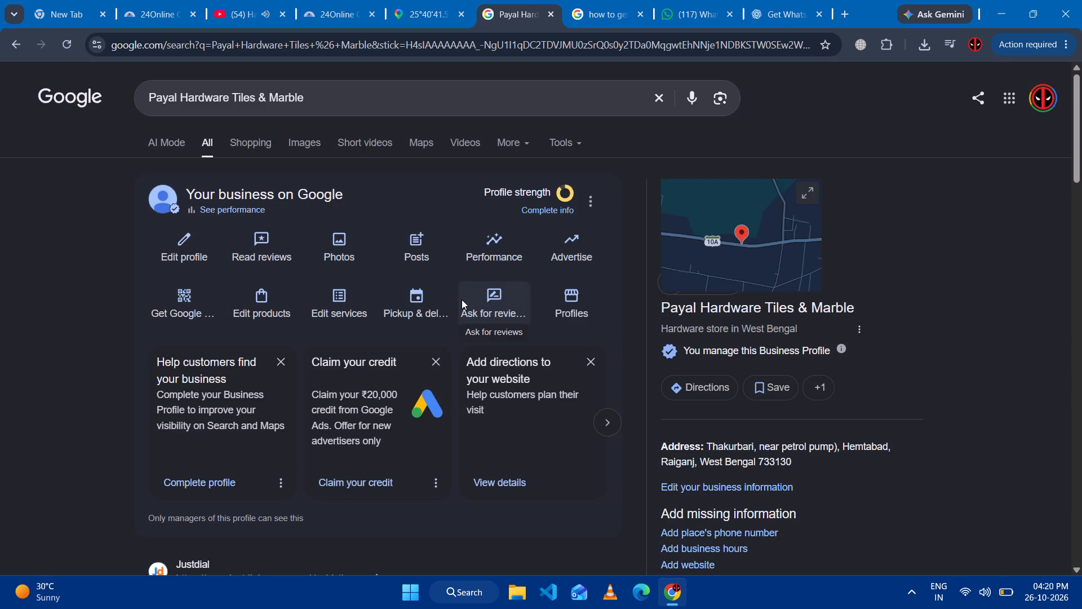
Examine the Payal Hardware Tiles & Marble profile in search results, including the location in its business information and the displayed address.
scroll(462, 299, "down", 3)
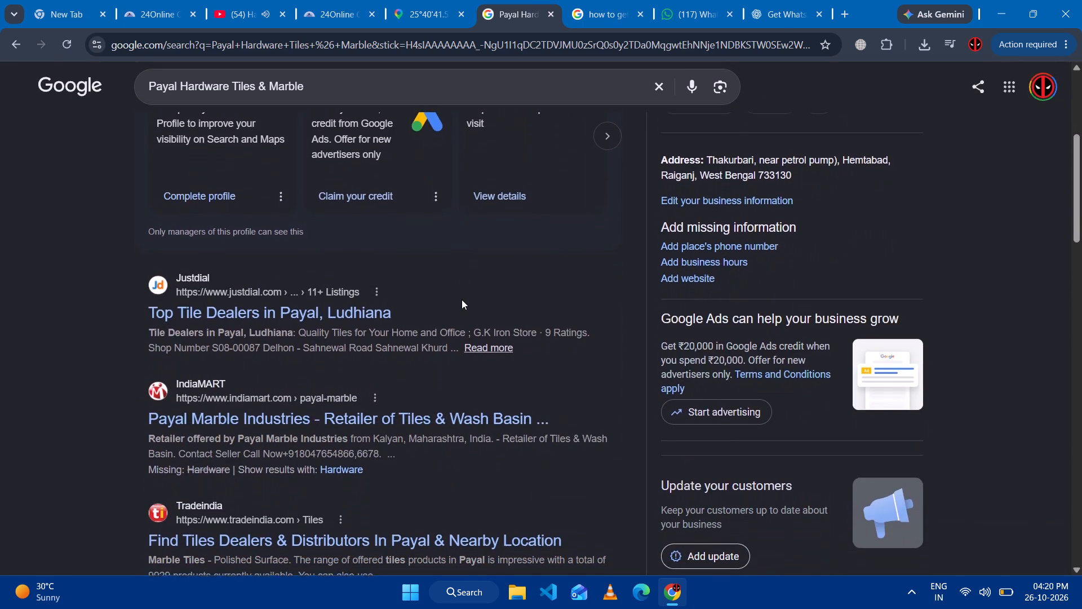
scroll(462, 299, "up", 4)
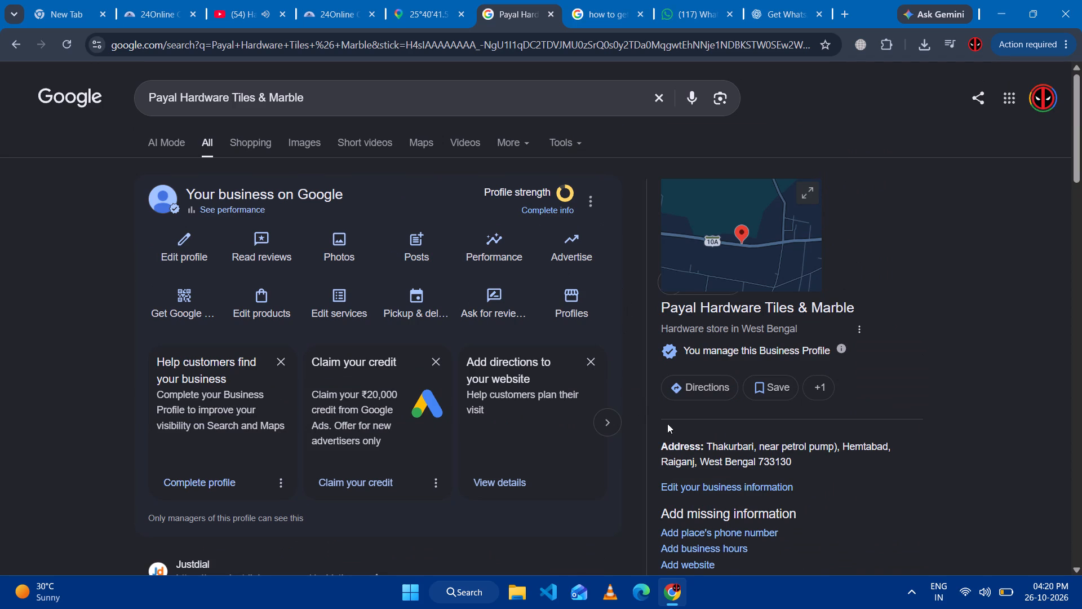
left_click(704, 485)
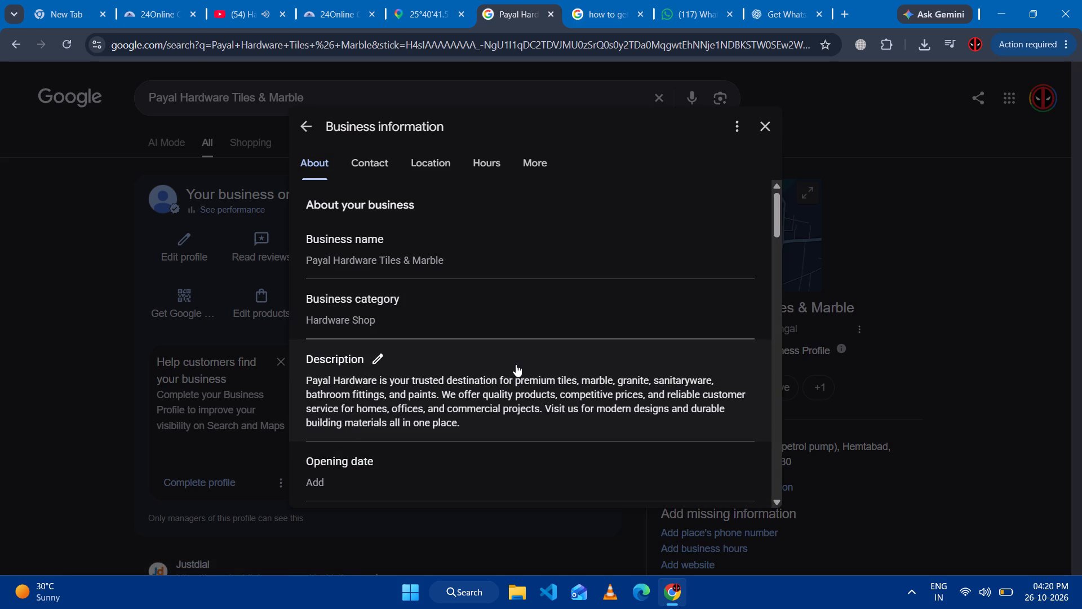
scroll(415, 284, "up", 2)
left_click(438, 161)
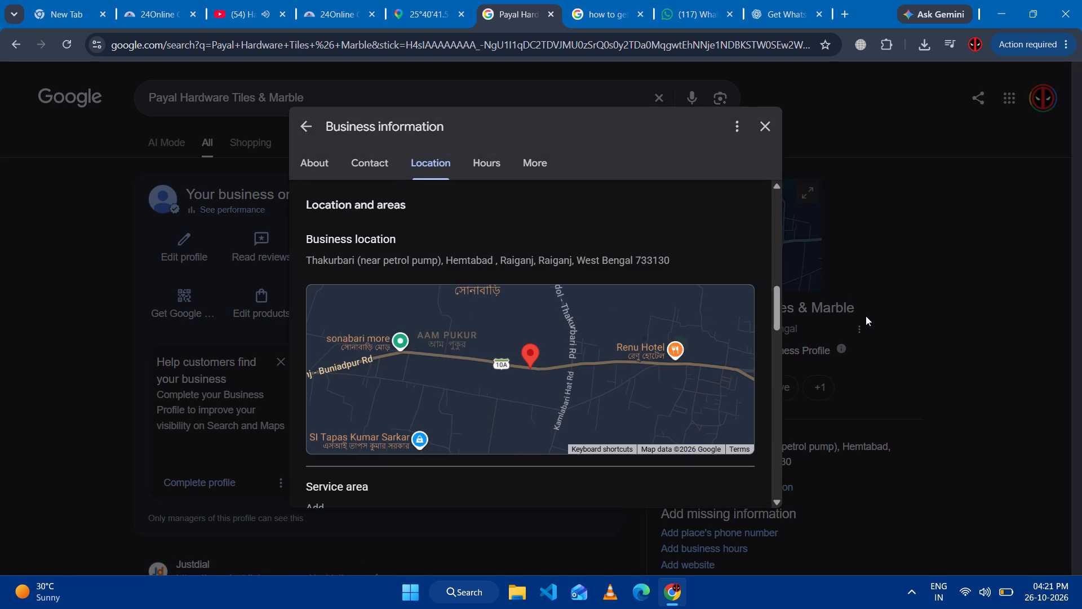
left_click(866, 316)
scroll(821, 364, "down", 1)
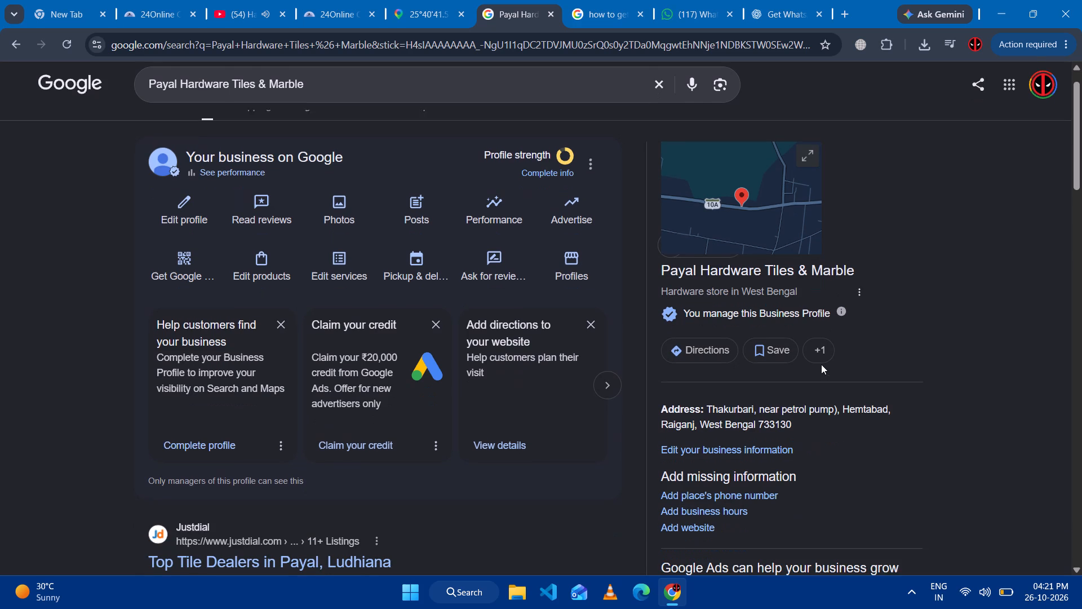
scroll(821, 364, "down", 1)
left_click(774, 385)
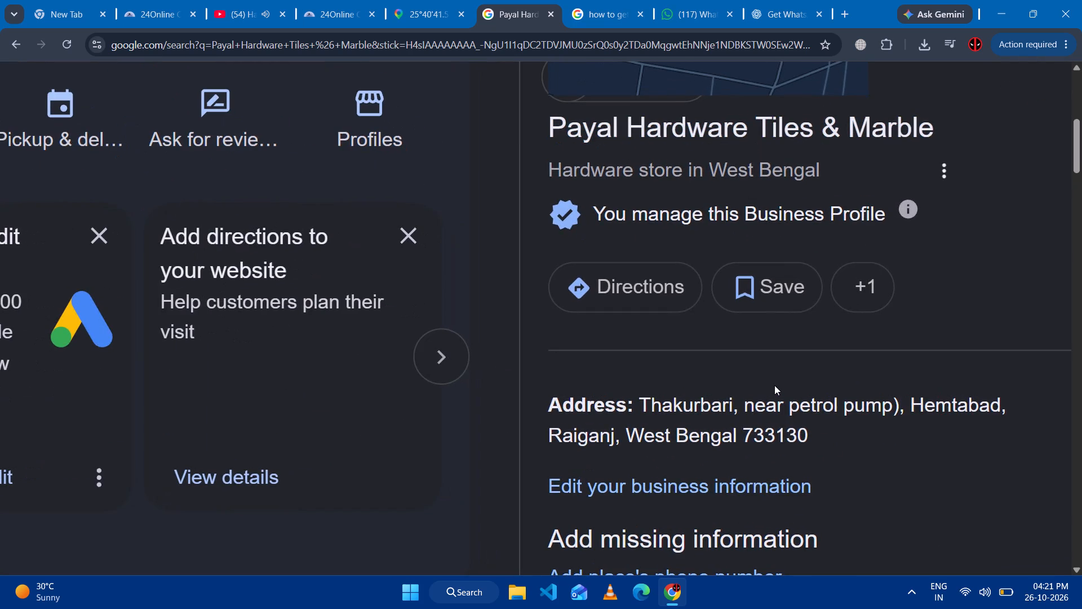
scroll(774, 385, "up", 4)
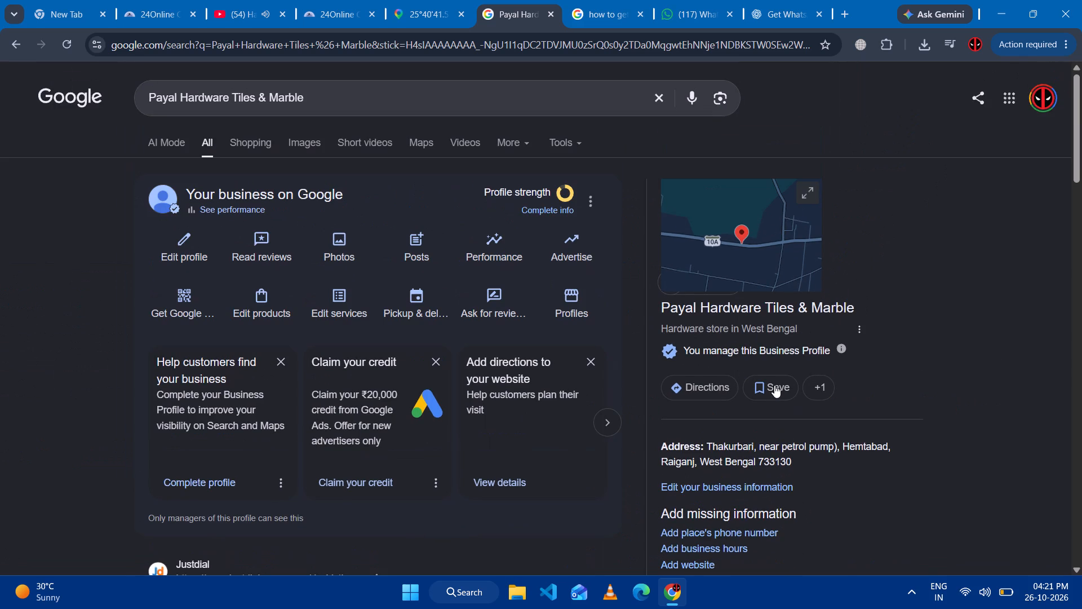
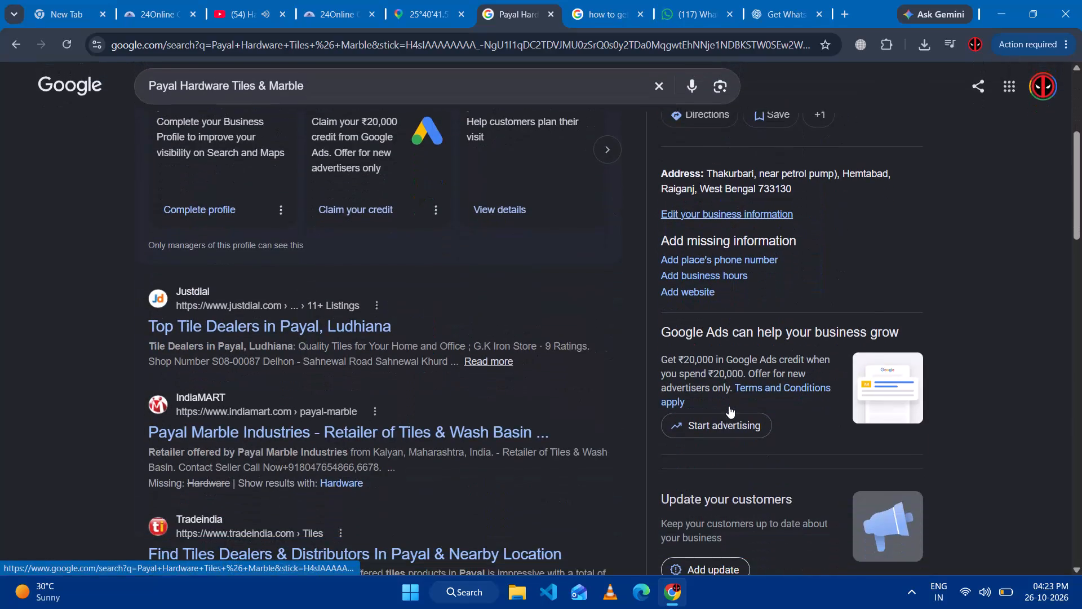
Open map directions to Payal Hardware Tiles & Marble from its business listing.
scroll(729, 406, "up", 1)
scroll(726, 268, "up", 1)
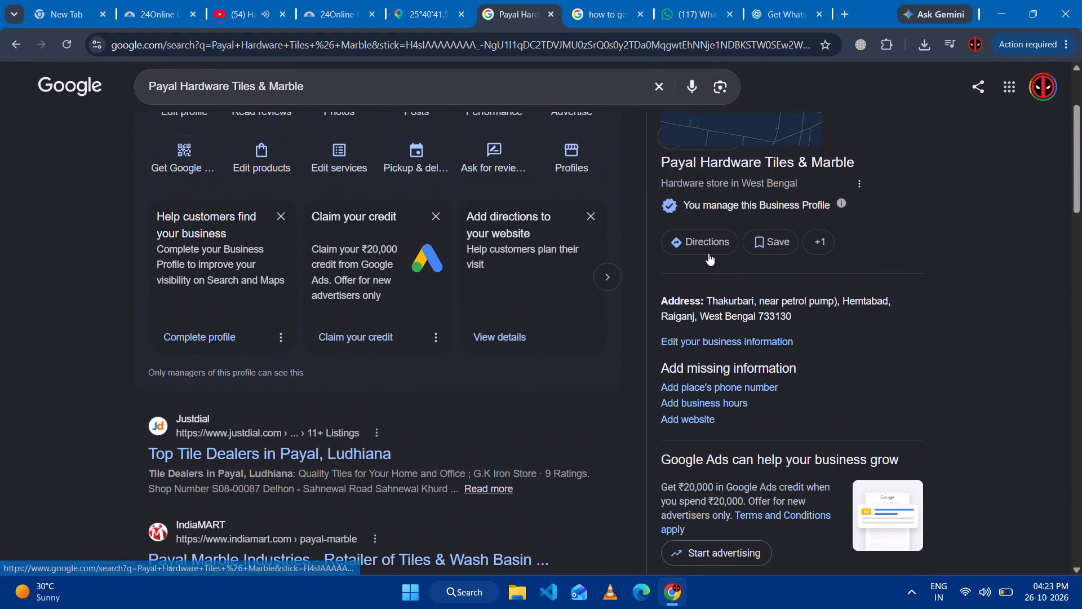
left_click(700, 241)
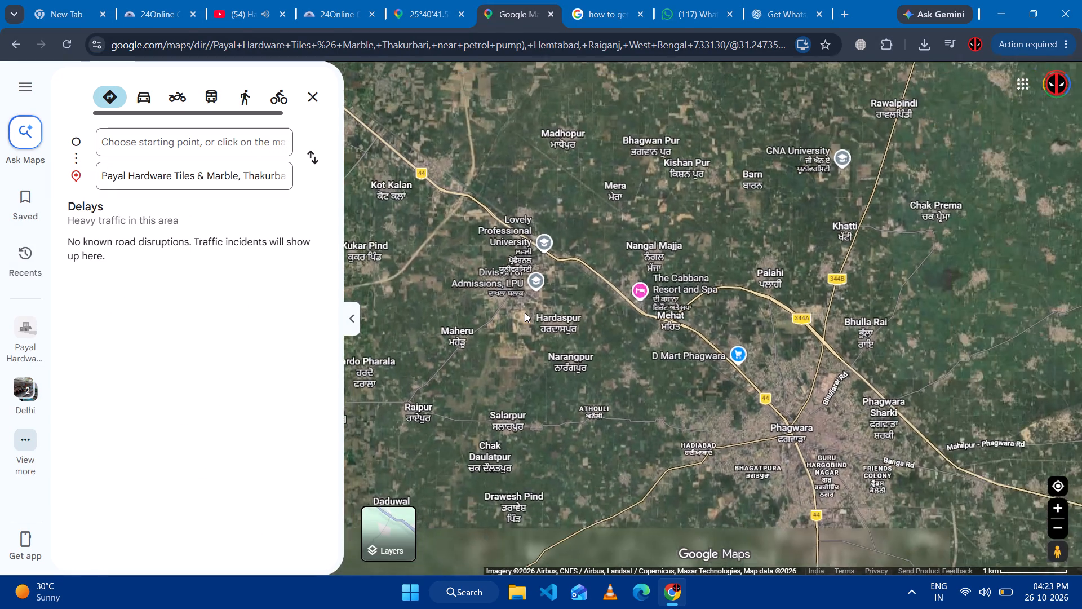
left_click_drag(709, 407, 525, 293)
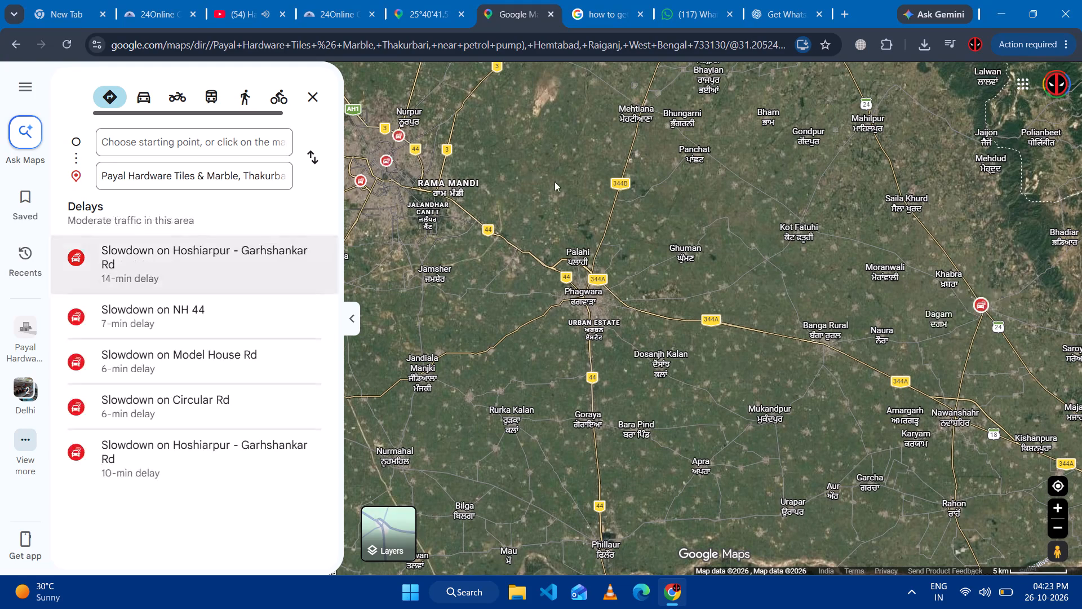
Reload the other map showing the saved coordinates on Raiganj - Buniadpur Rd, and clear its place search to inspect the starred spot.
left_click(428, 7)
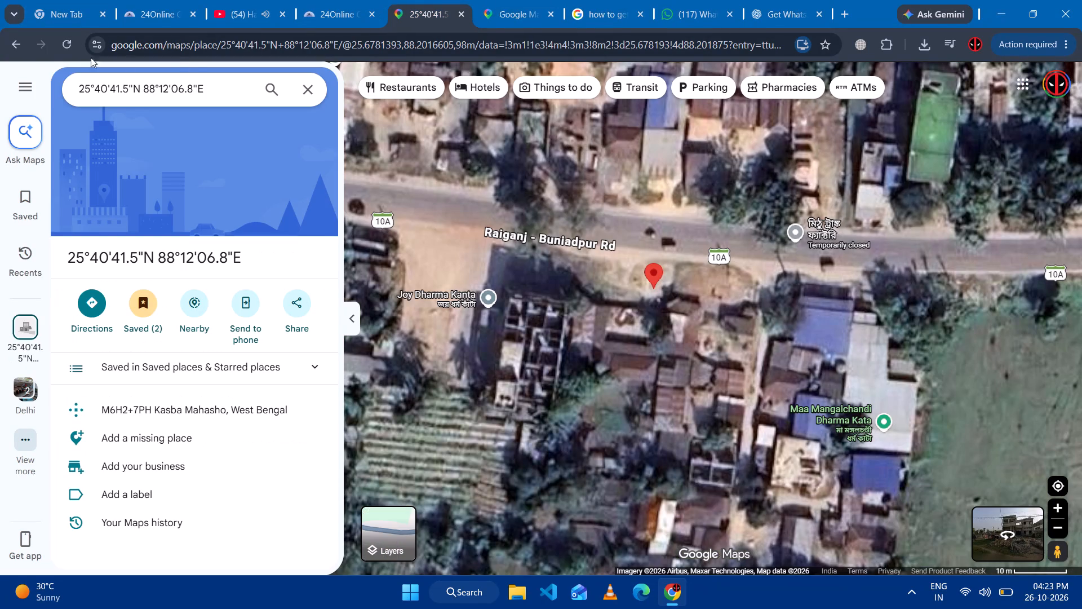
left_click(66, 42)
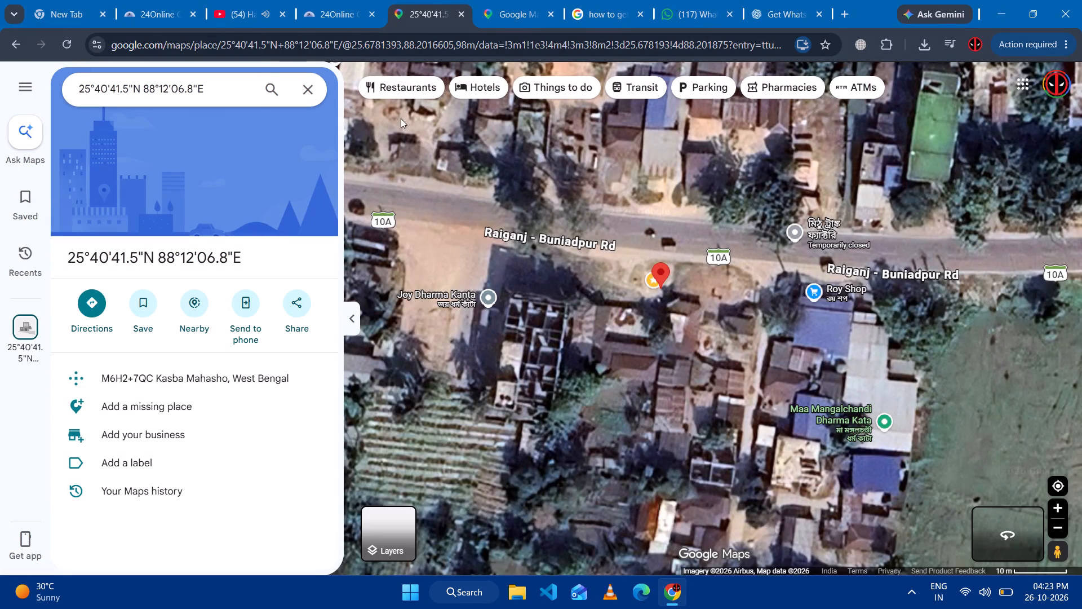
left_click(316, 86)
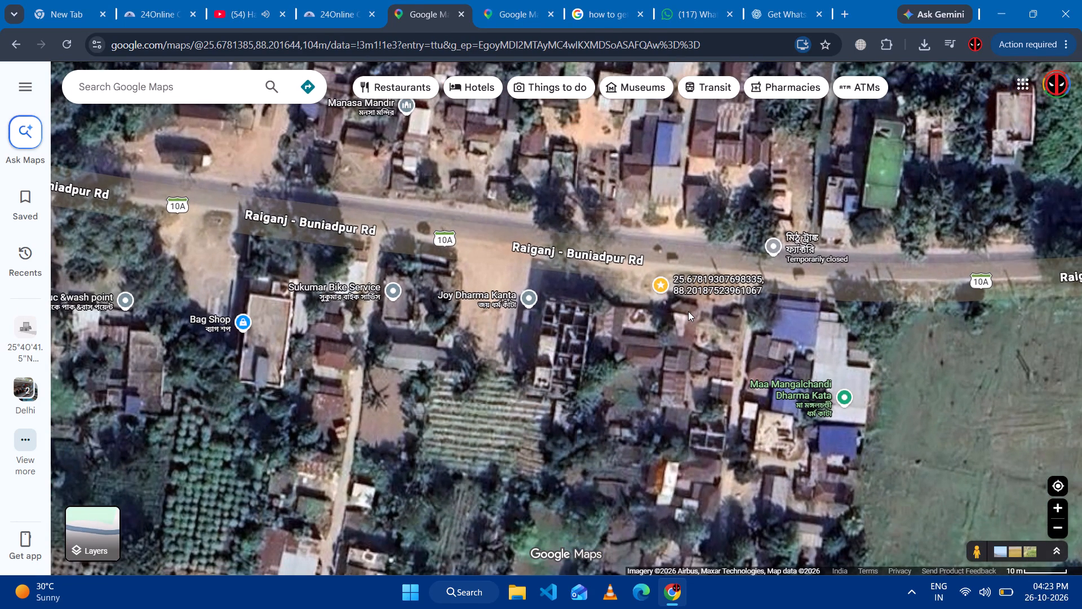
Plot the route to Payal Hardware Tiles & Marble from your precise current location, allowing location access for this time only.
left_click(520, 1)
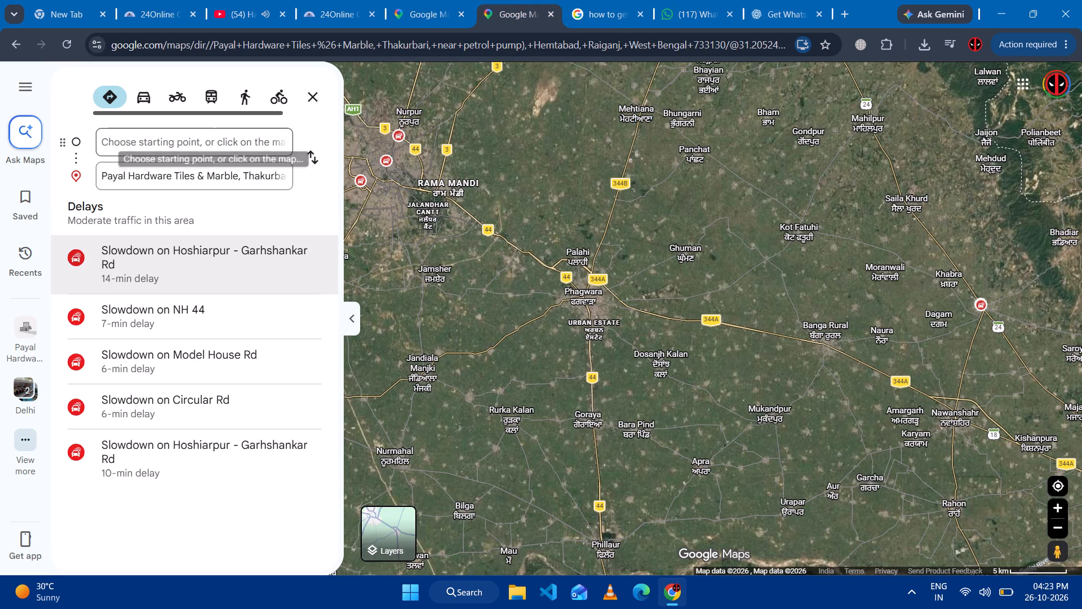
left_click(175, 138)
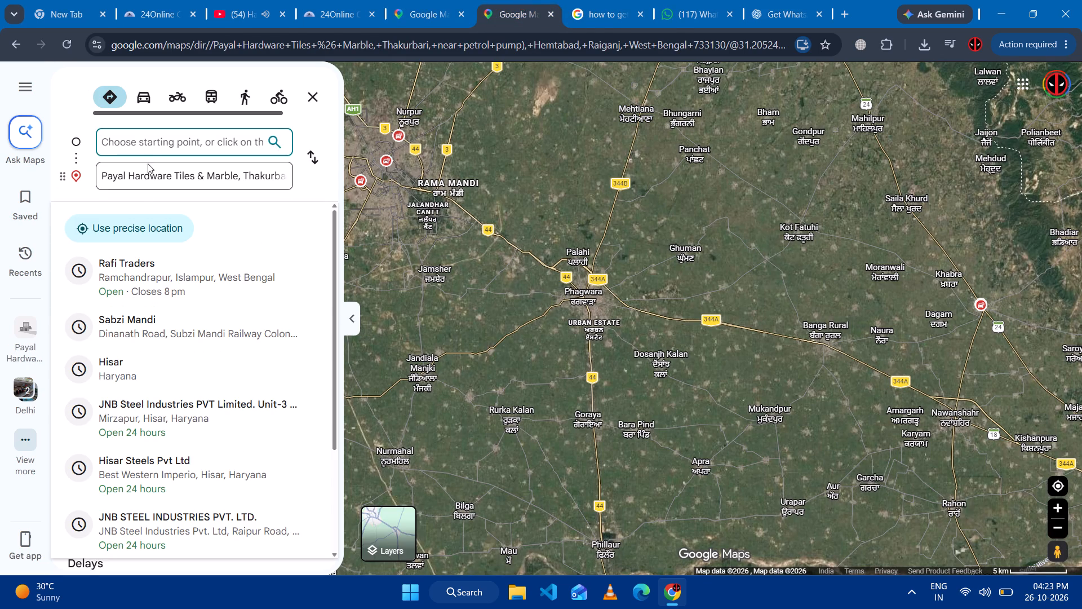
left_click(117, 220)
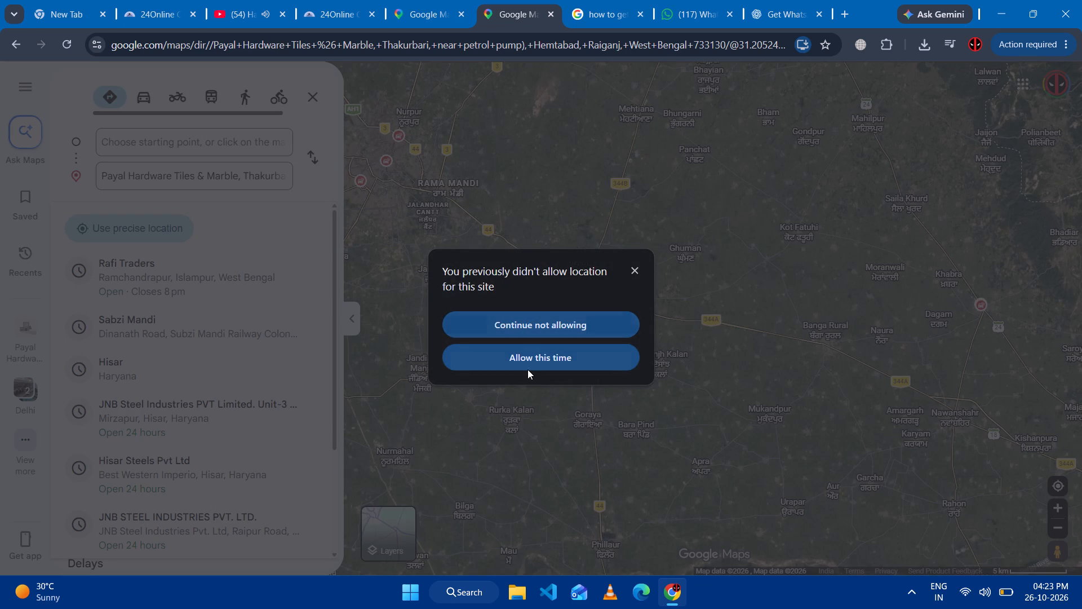
left_click(527, 369)
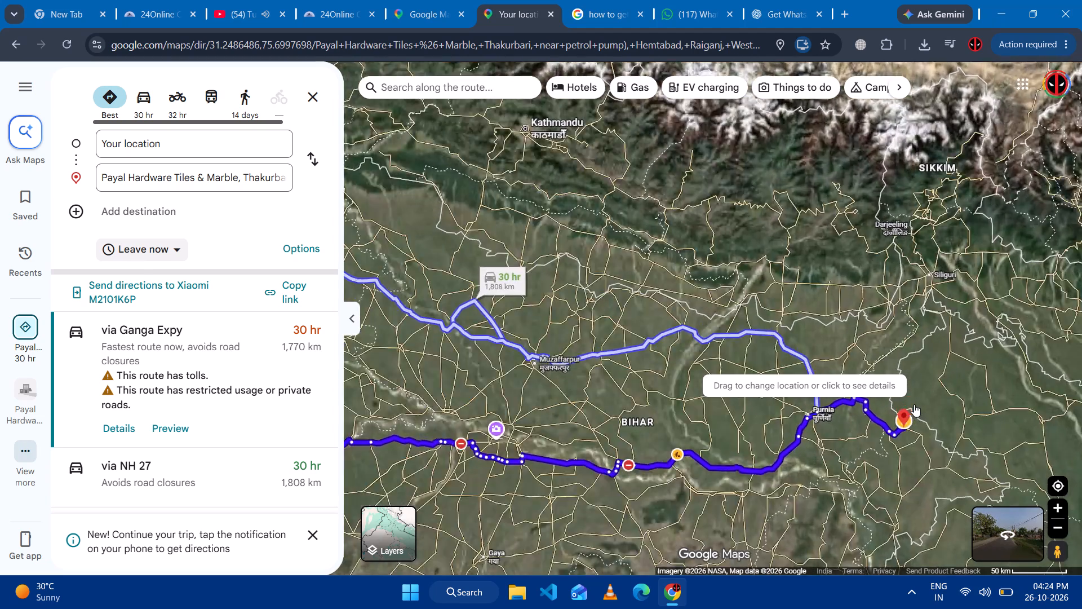
Examine the route's destination pin up close on the satellite map, comparing it with the starred location and neighbouring buildings.
left_click_drag(906, 506, 876, 409)
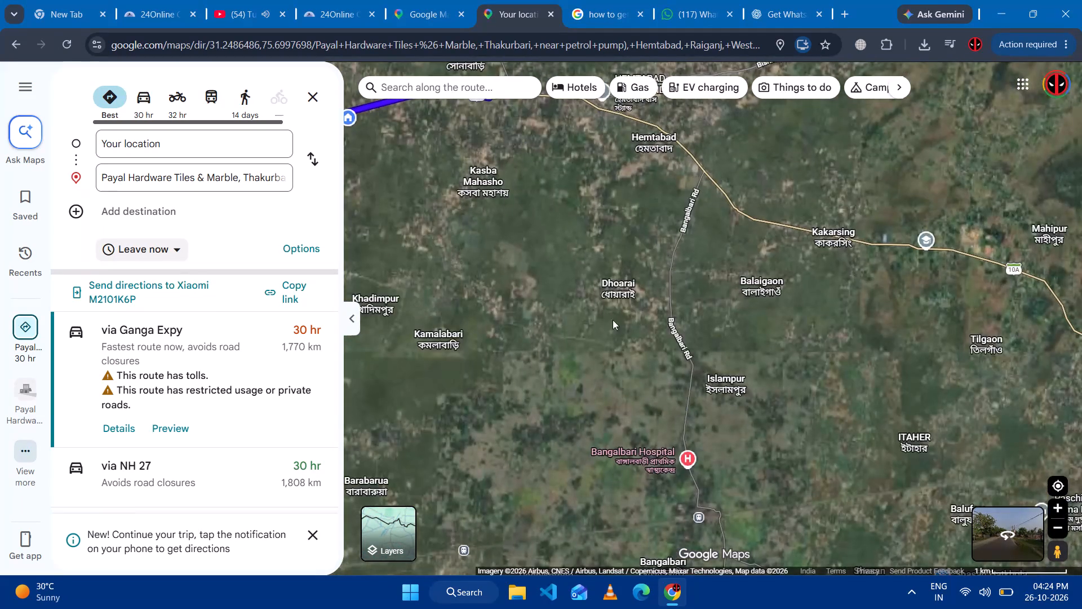
left_click_drag(587, 297, 747, 441)
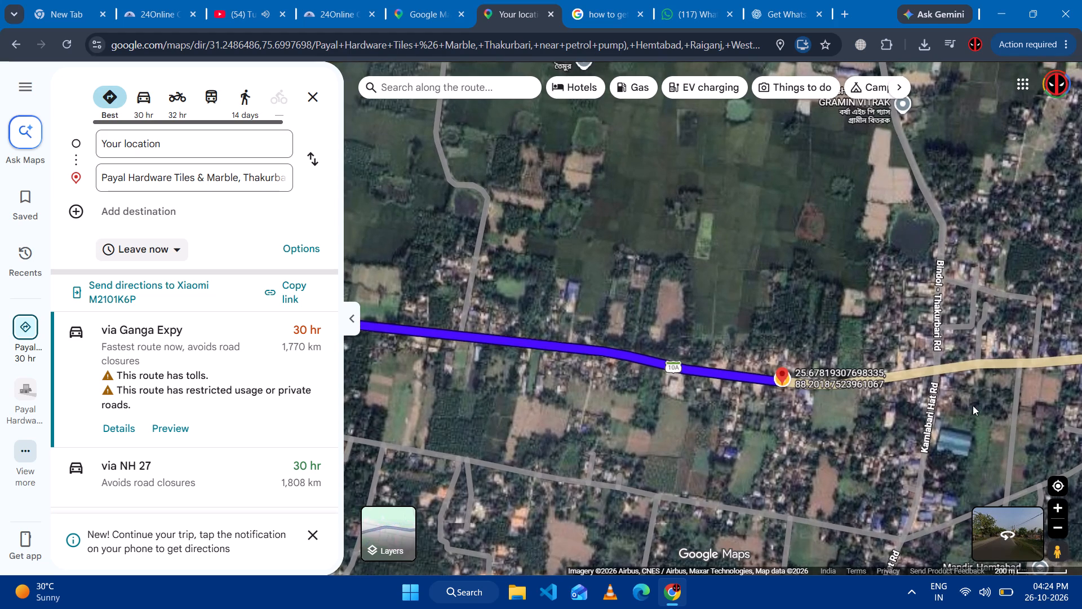
left_click(973, 405)
left_click_drag(795, 439, 756, 363)
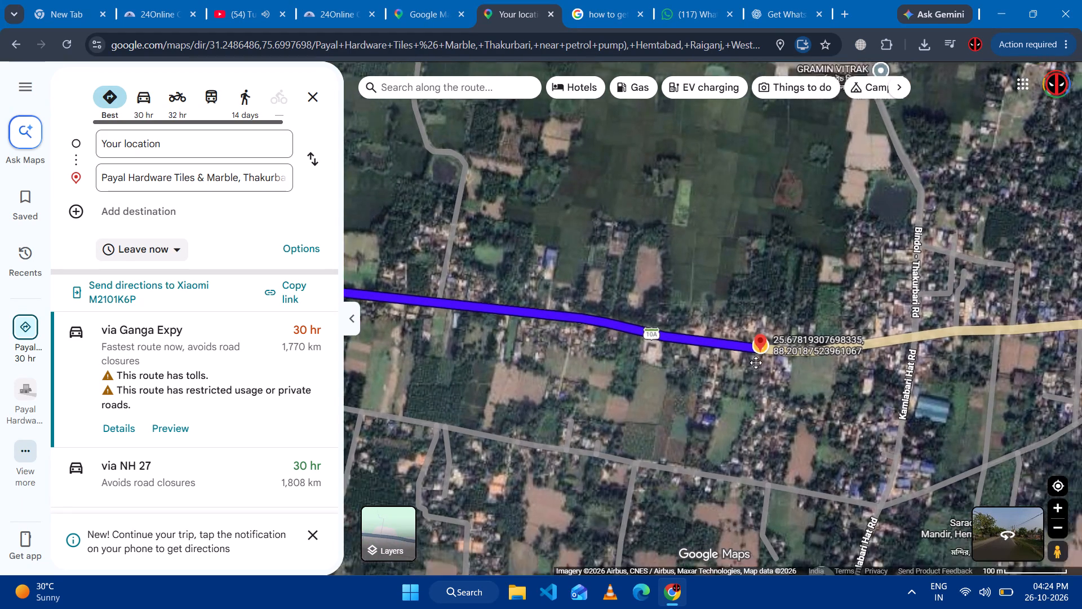
left_click_drag(756, 363, 756, 360)
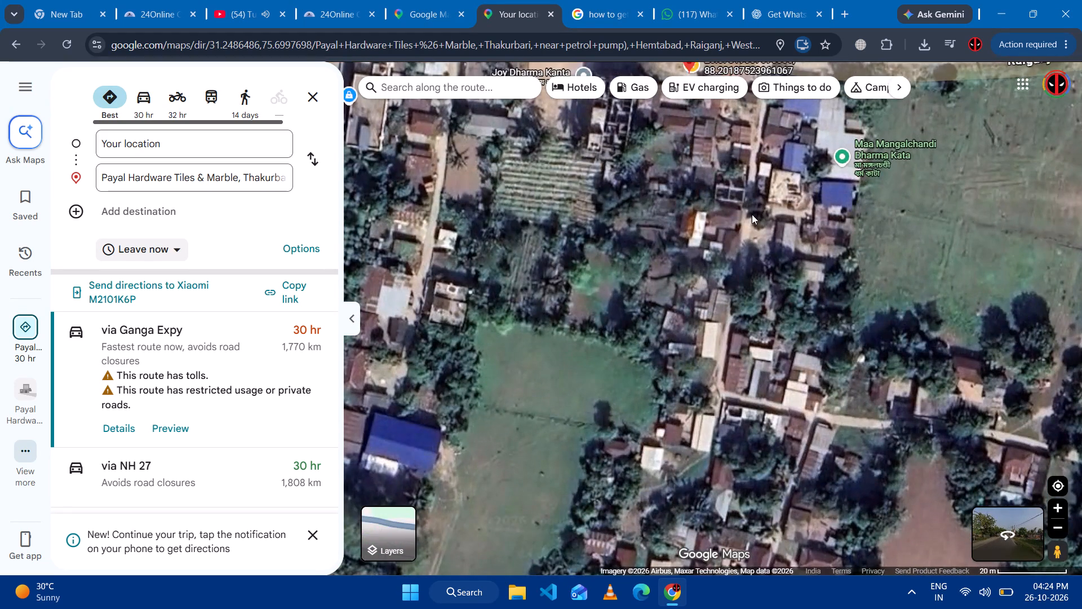
left_click_drag(752, 214, 754, 360)
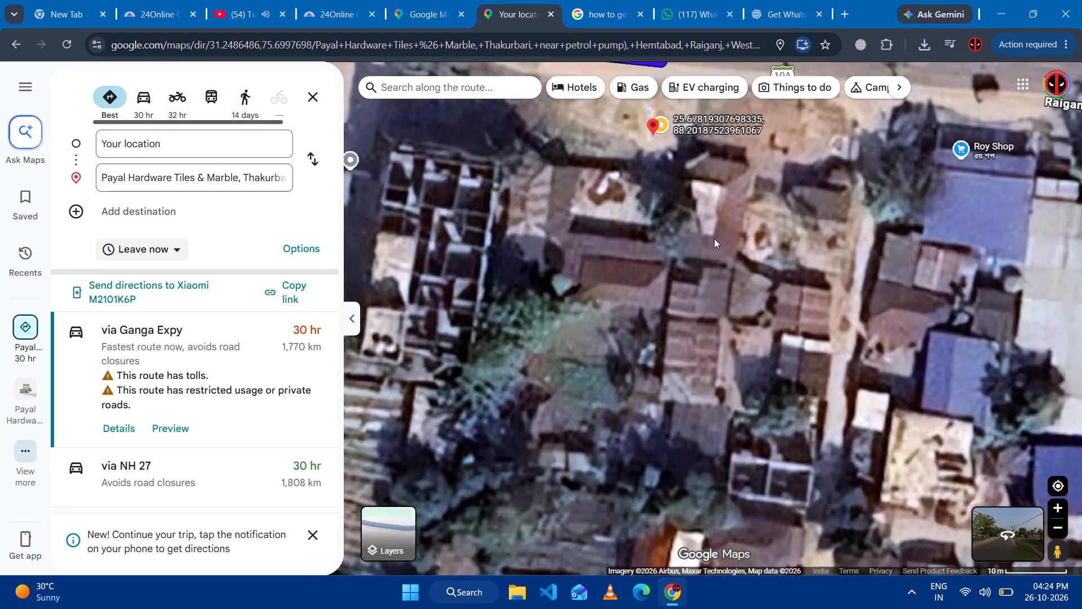
Close the route to Payal Hardware Tiles & Marble and compare the starred location on the two open satellite maps.
left_click_drag(648, 200, 684, 287)
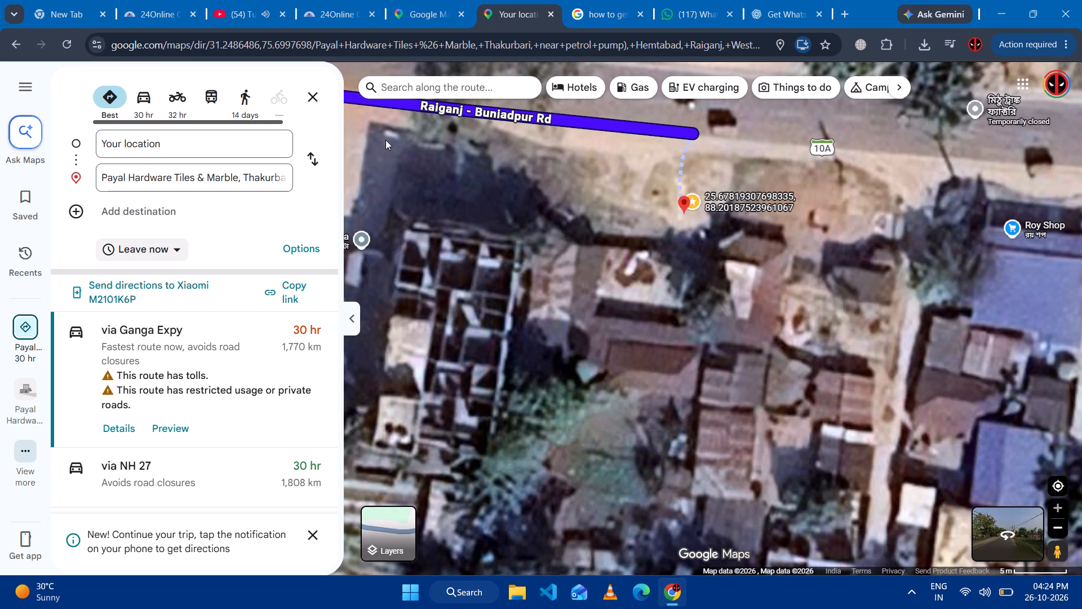
left_click(312, 95)
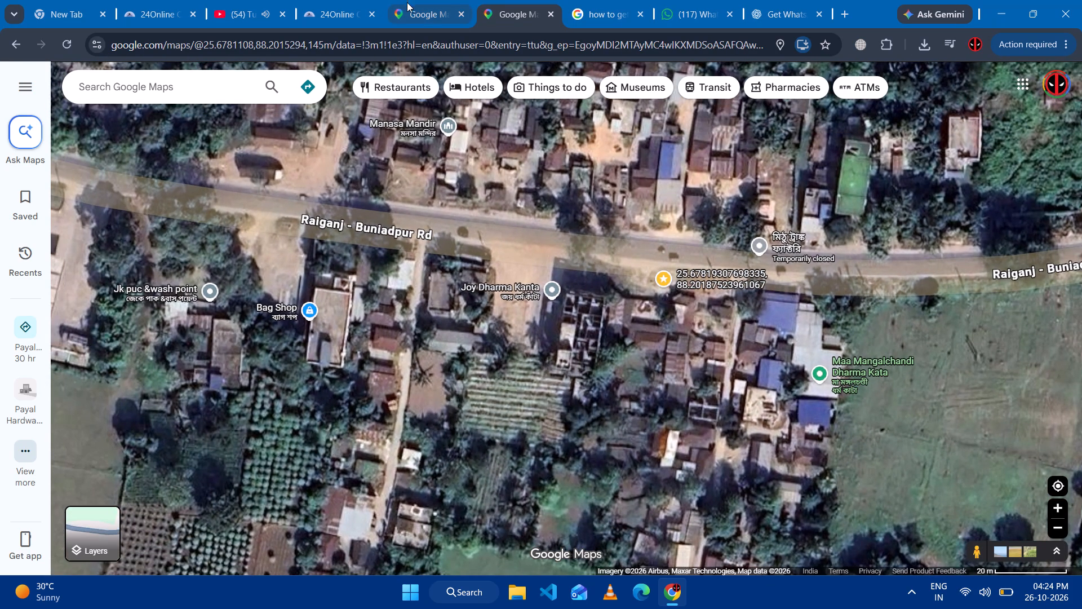
left_click(439, 19)
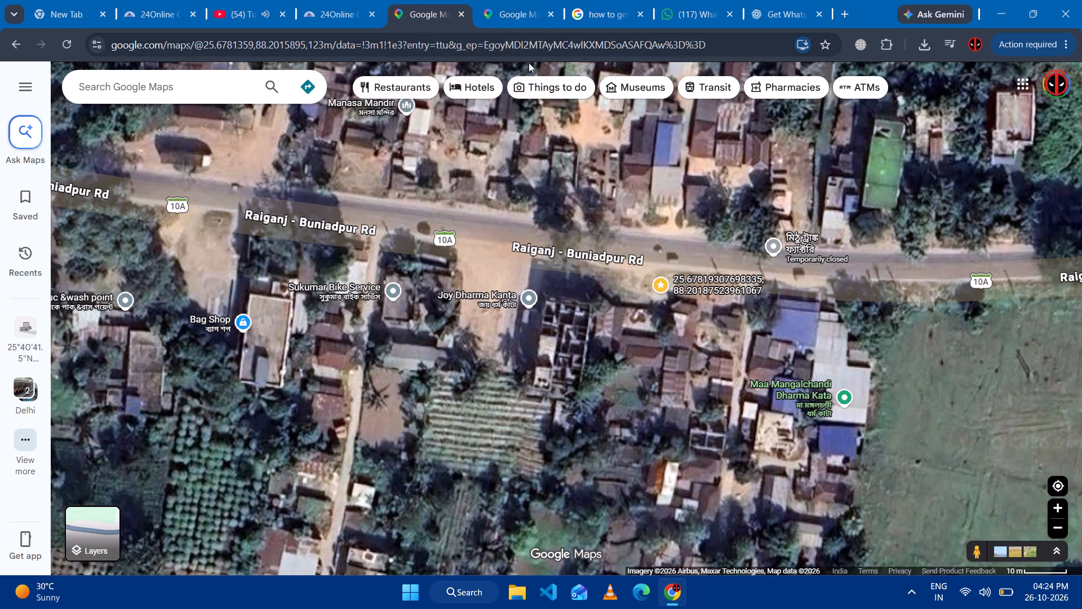
left_click(505, 18)
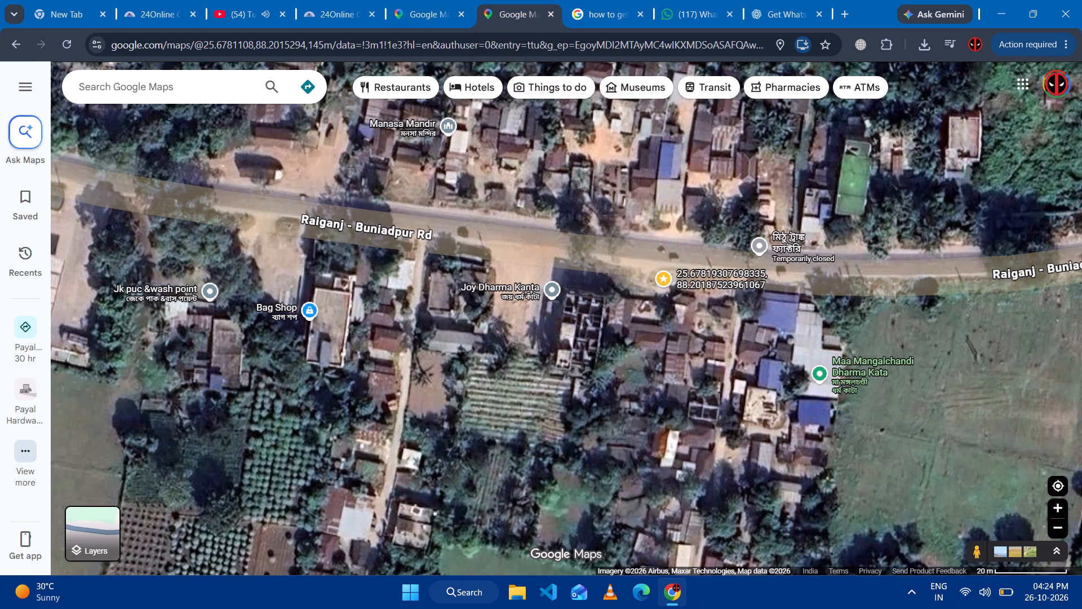